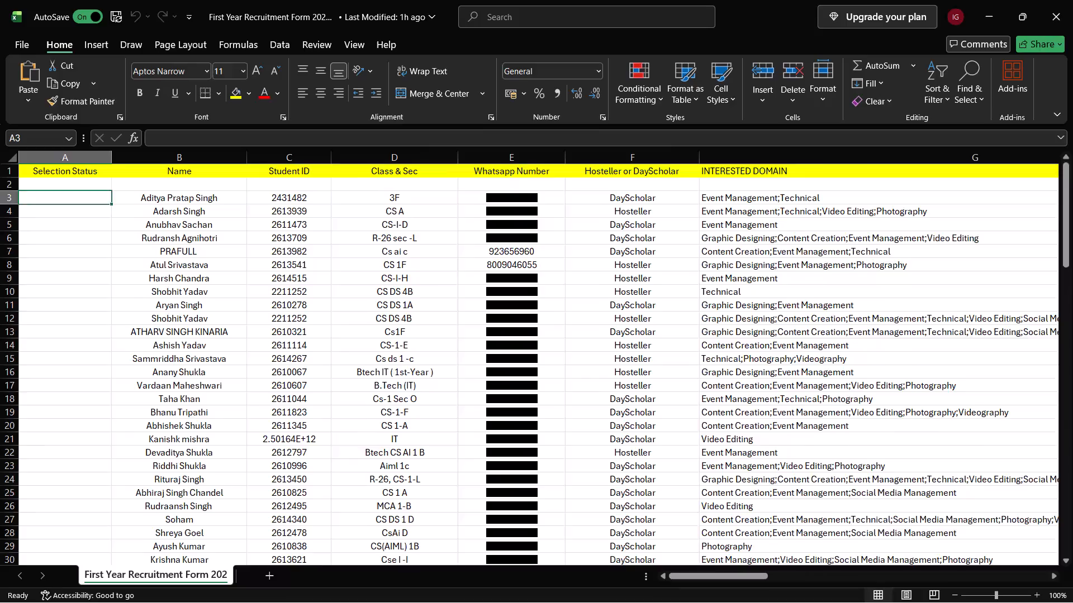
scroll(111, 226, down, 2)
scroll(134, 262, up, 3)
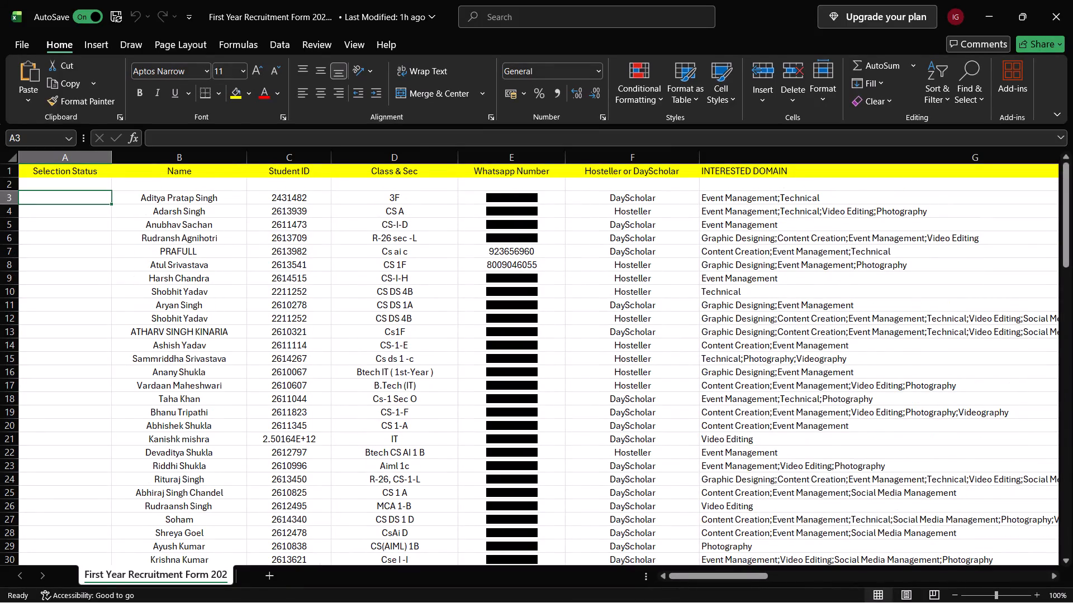
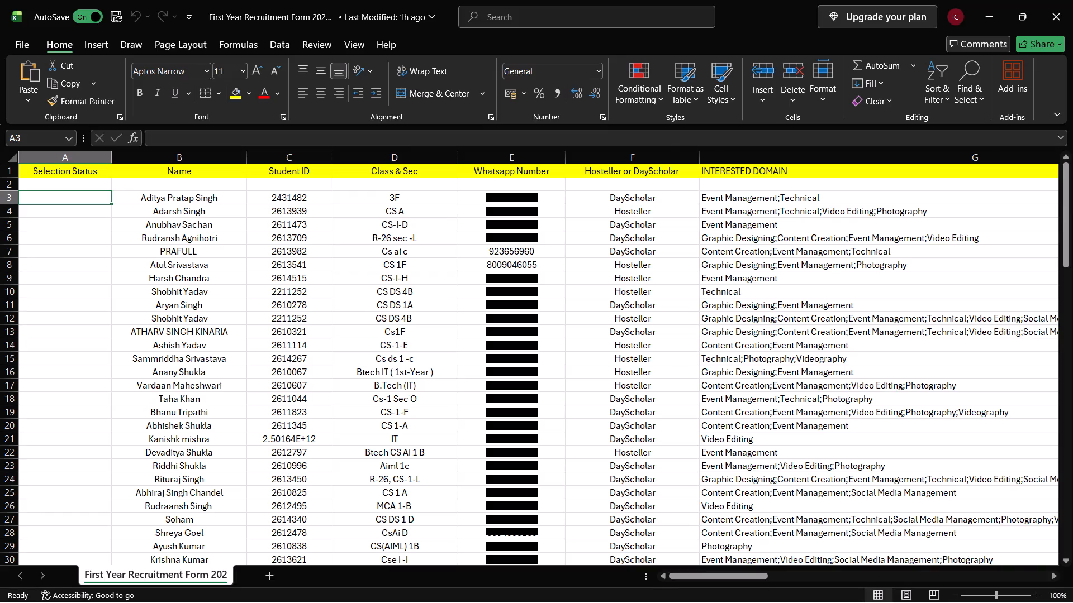
Look through the applicant list from the first entry to the last and back, checking names and interested domains.
scroll(103, 255, up, 1)
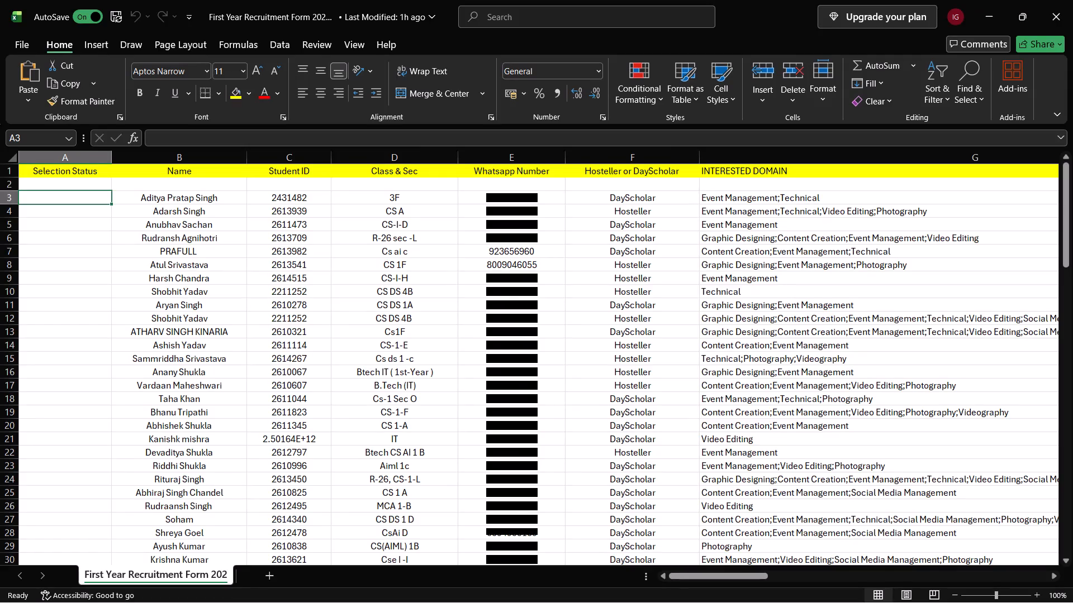
click(162, 199)
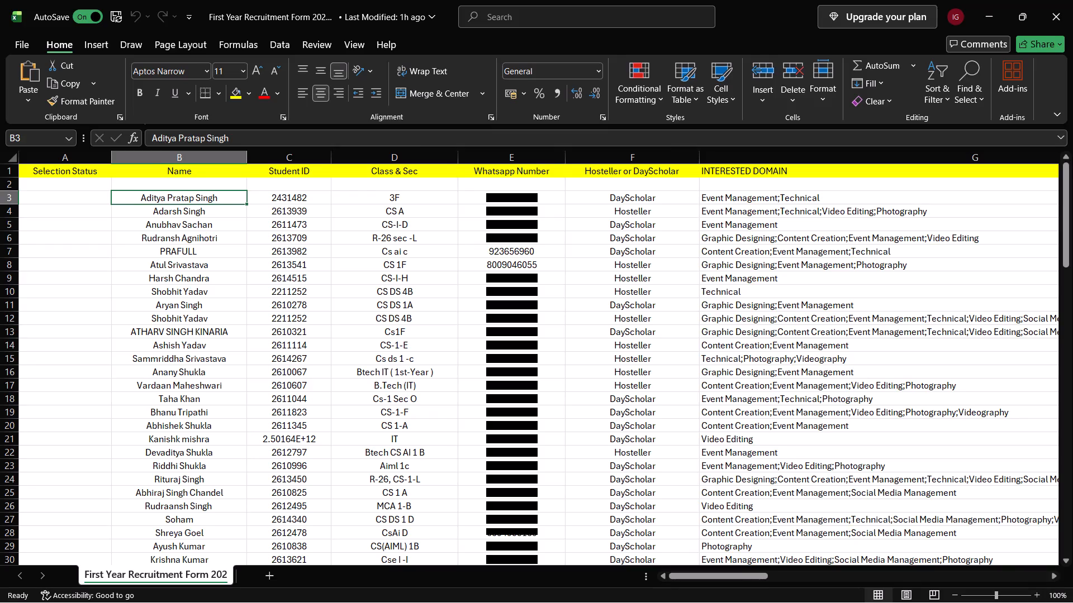
click(158, 212)
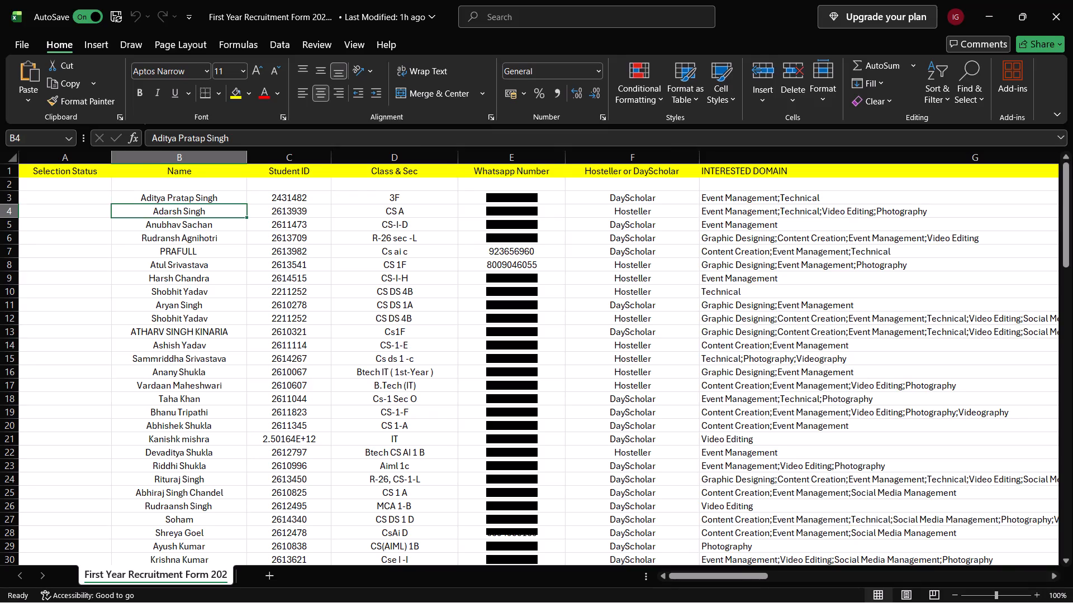
scroll(158, 212, down, 9)
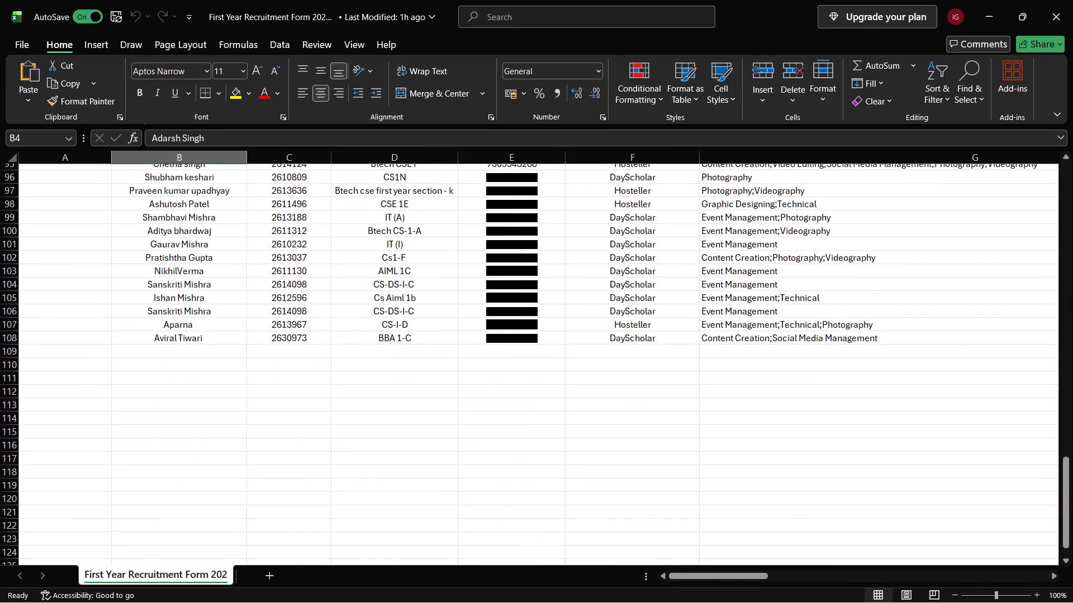
click(160, 352)
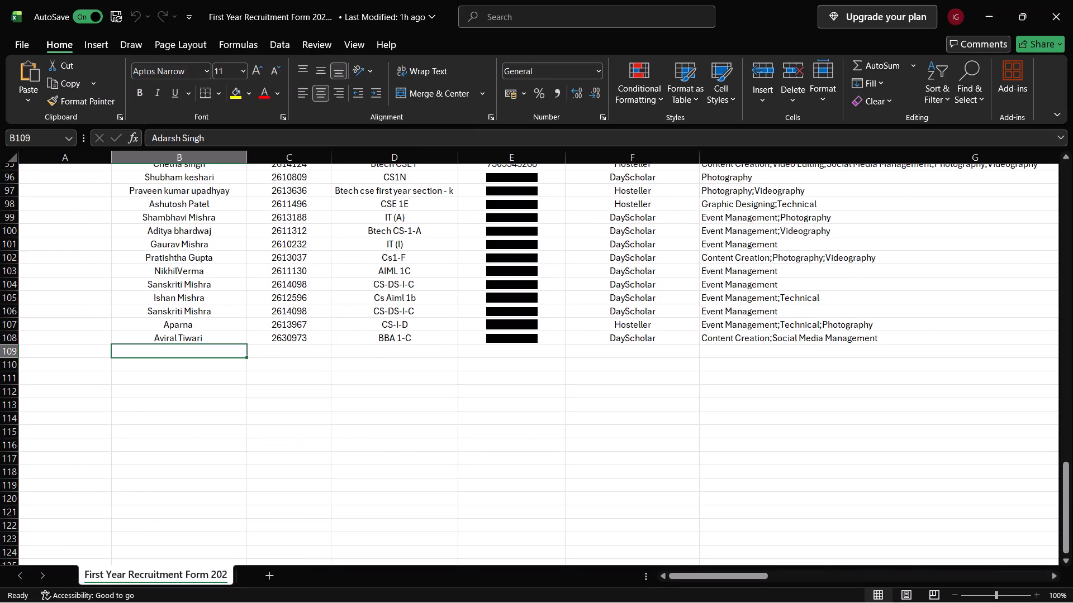
click(156, 389)
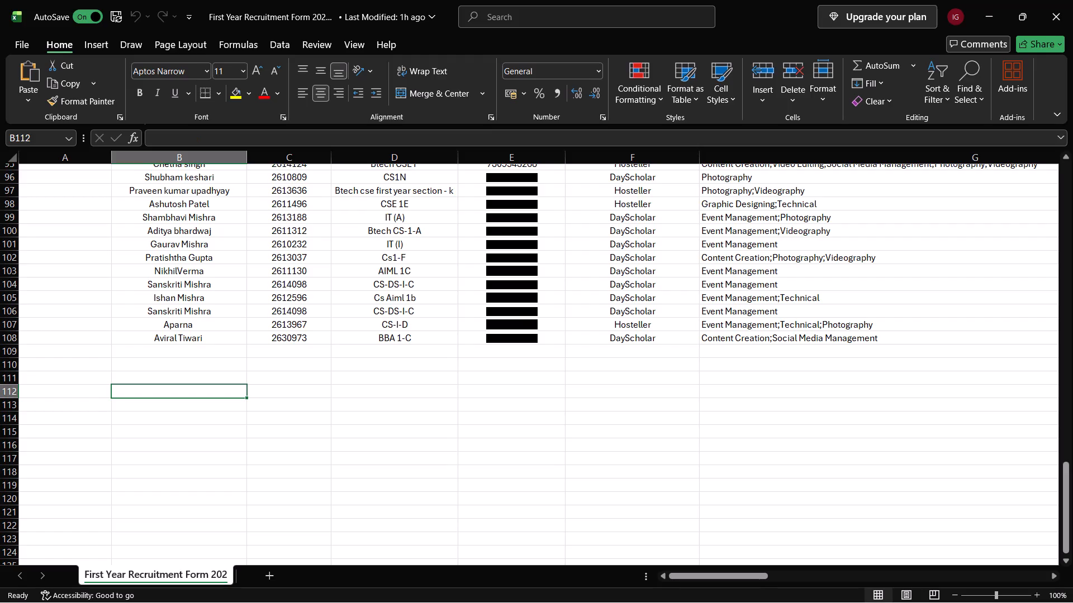
scroll(156, 389, up, 1)
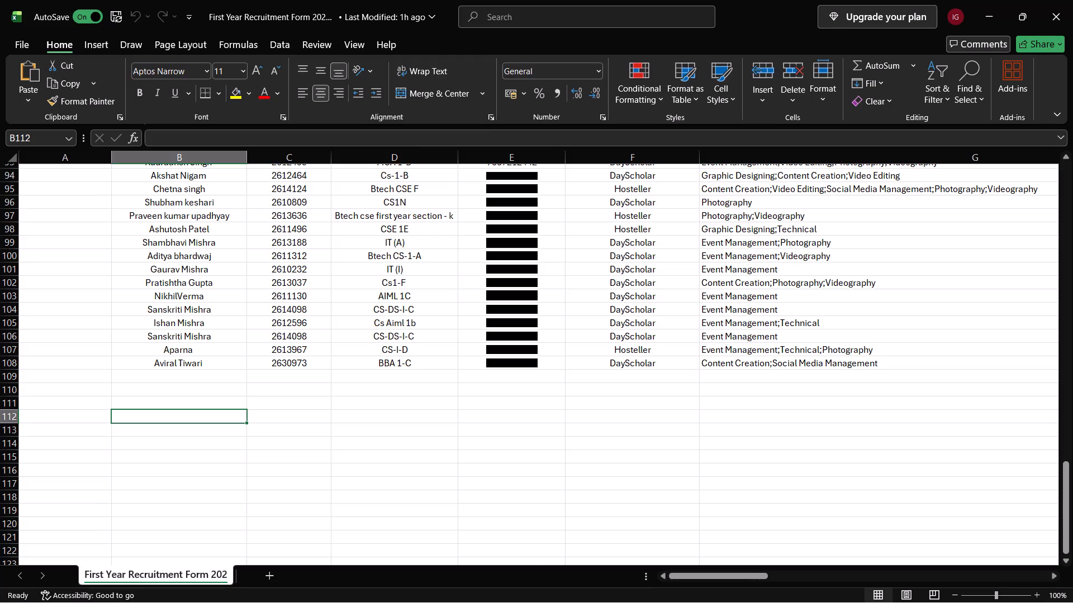
scroll(156, 389, up, 8)
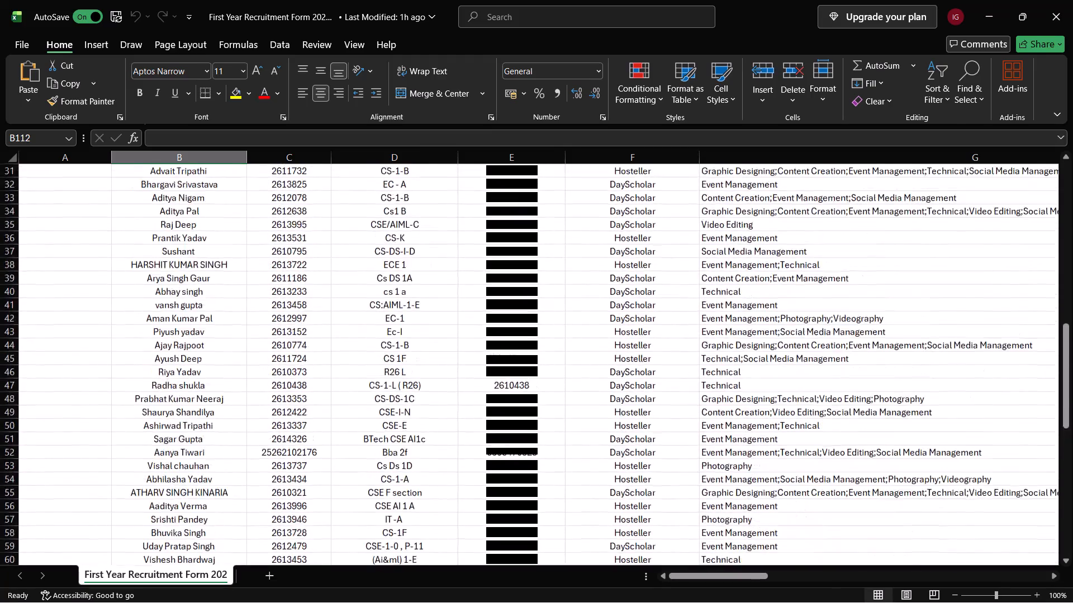
scroll(156, 389, up, 3)
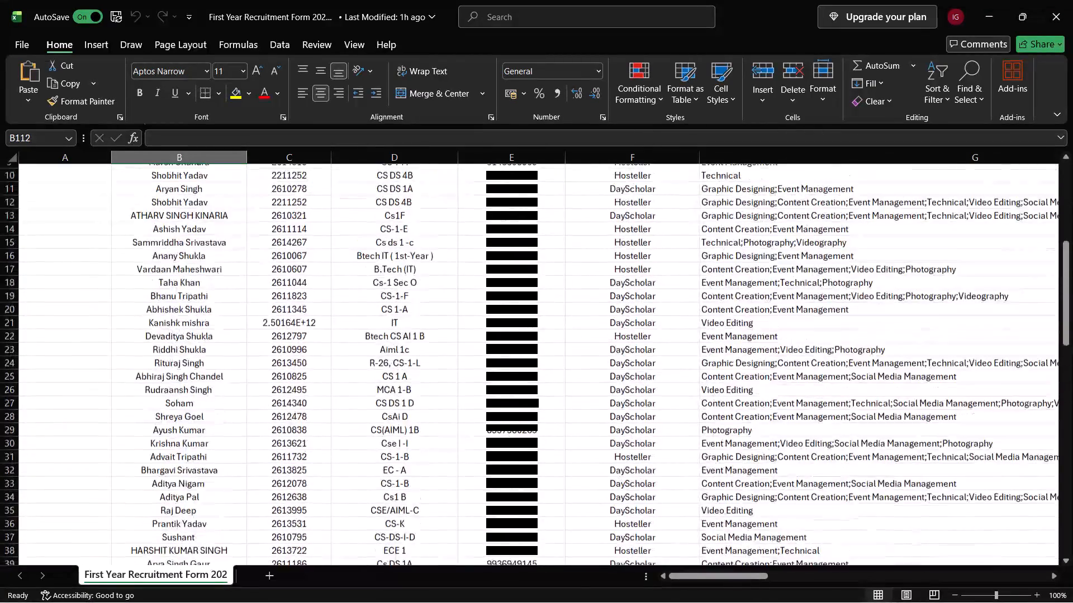
scroll(156, 389, up, 3)
scroll(156, 389, down, 1)
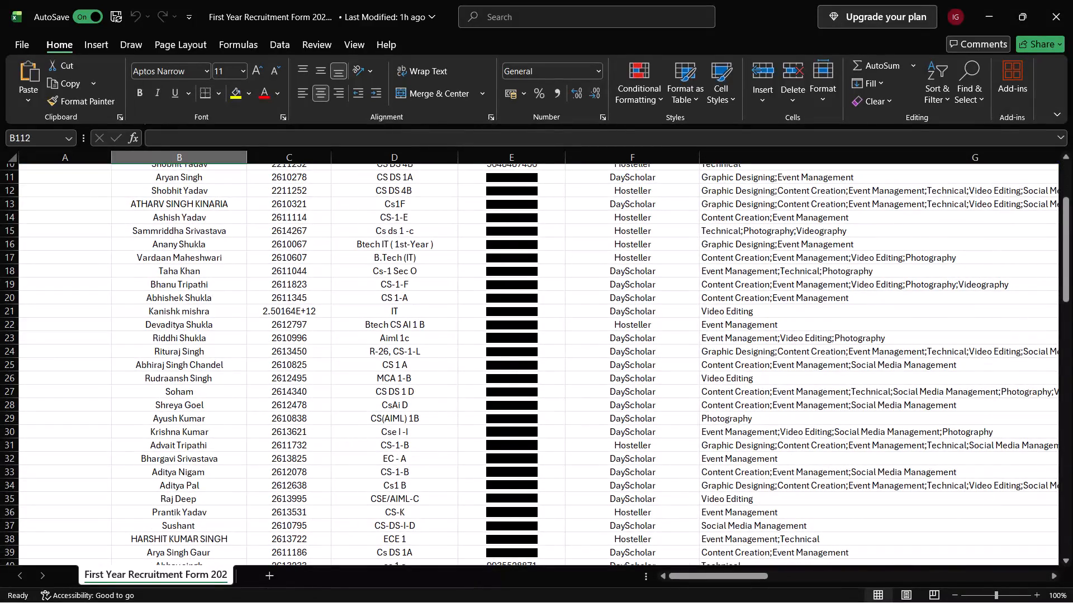
scroll(156, 389, up, 1)
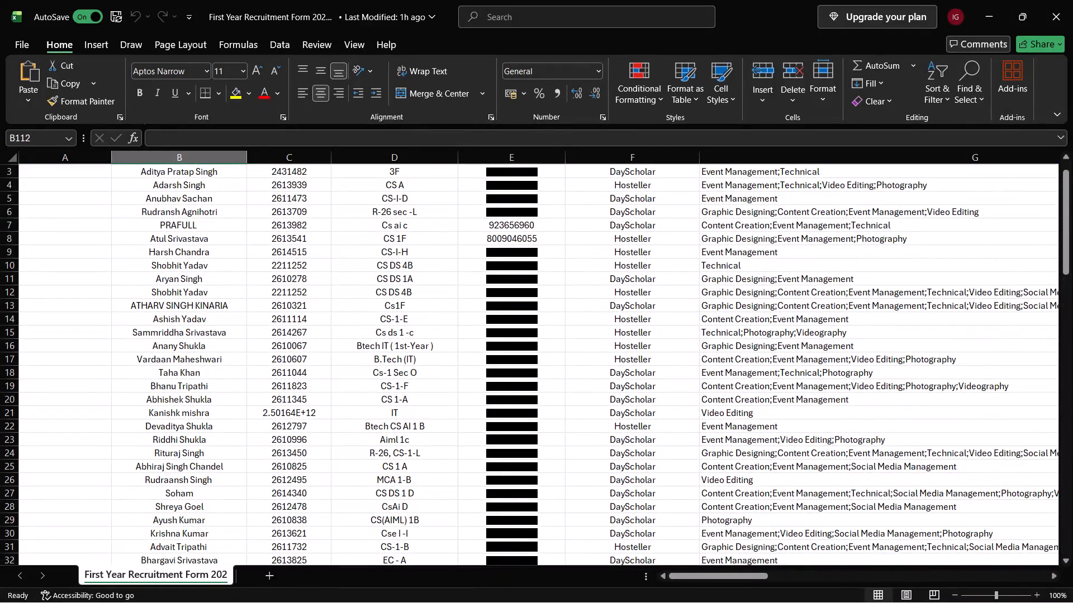
scroll(156, 389, down, 1)
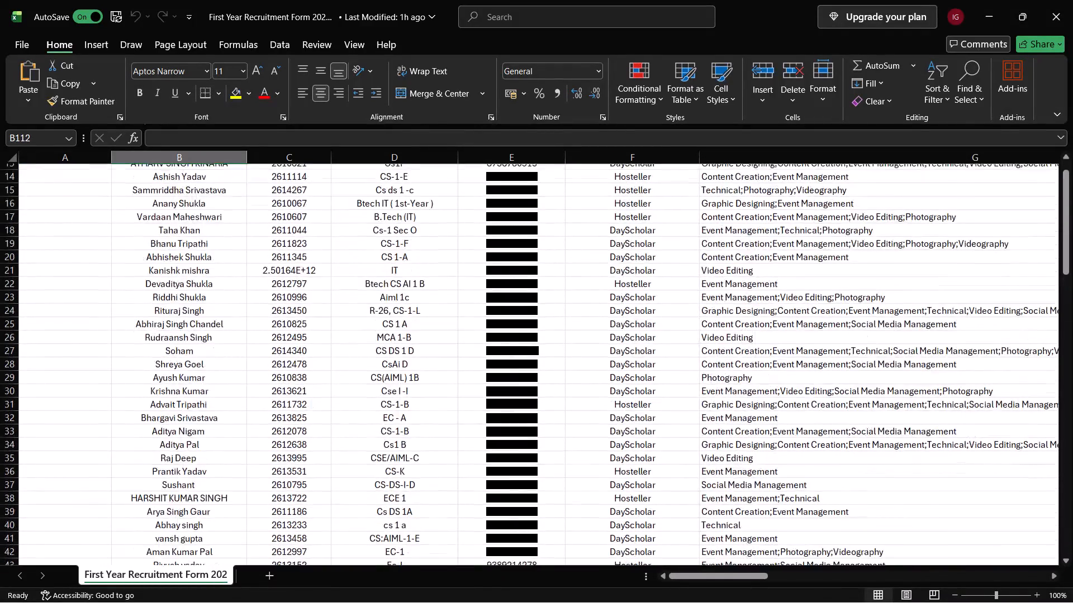
scroll(156, 389, down, 1)
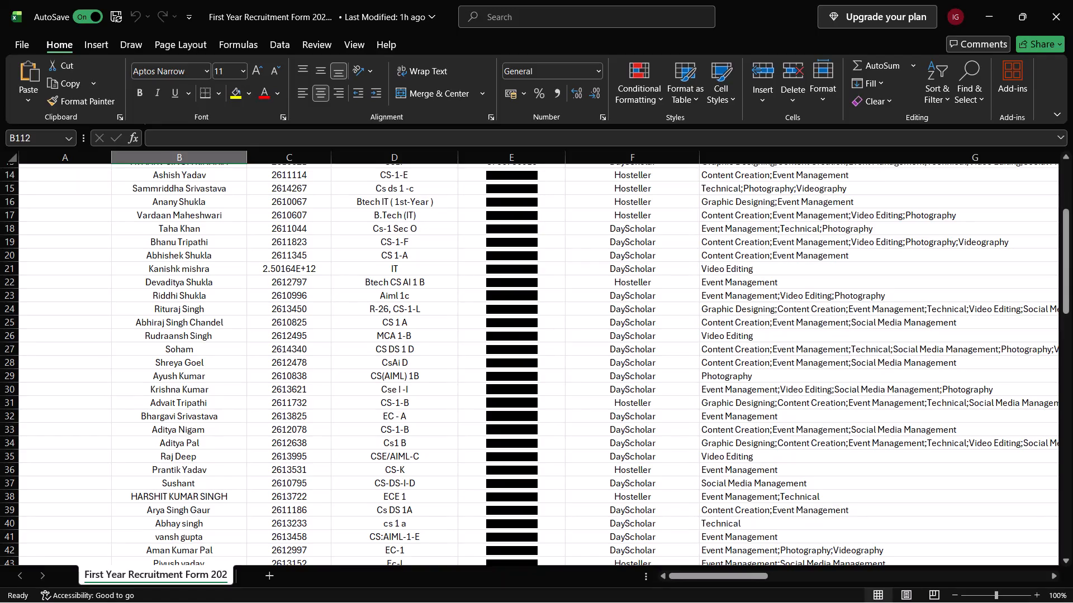
scroll(156, 389, up, 4)
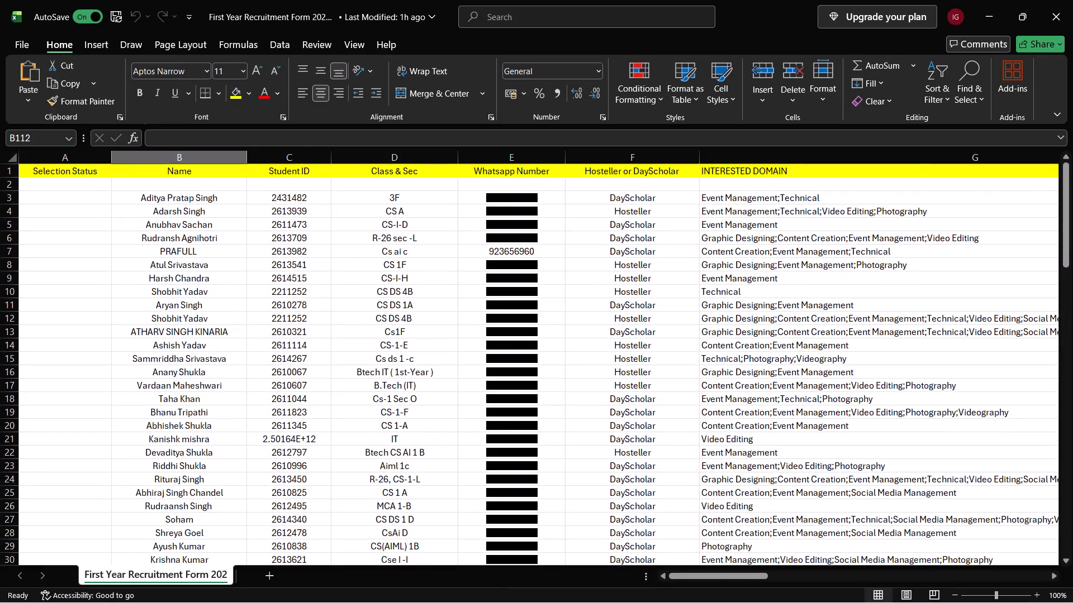
Highlight the entire row 51 of the applicant list with a light orange fill.
scroll(156, 389, down, 4)
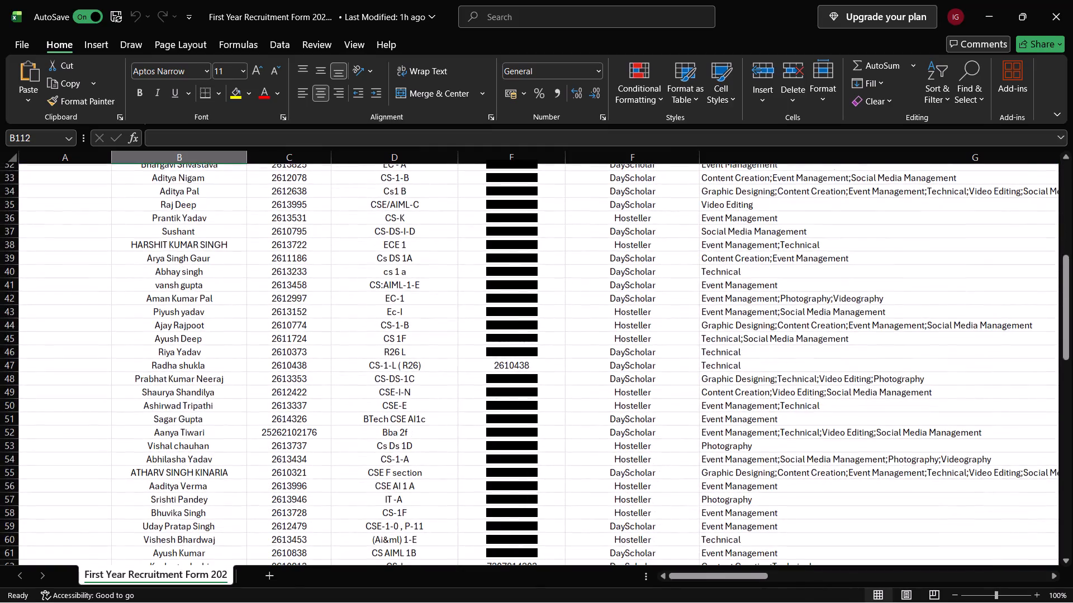
click(173, 423)
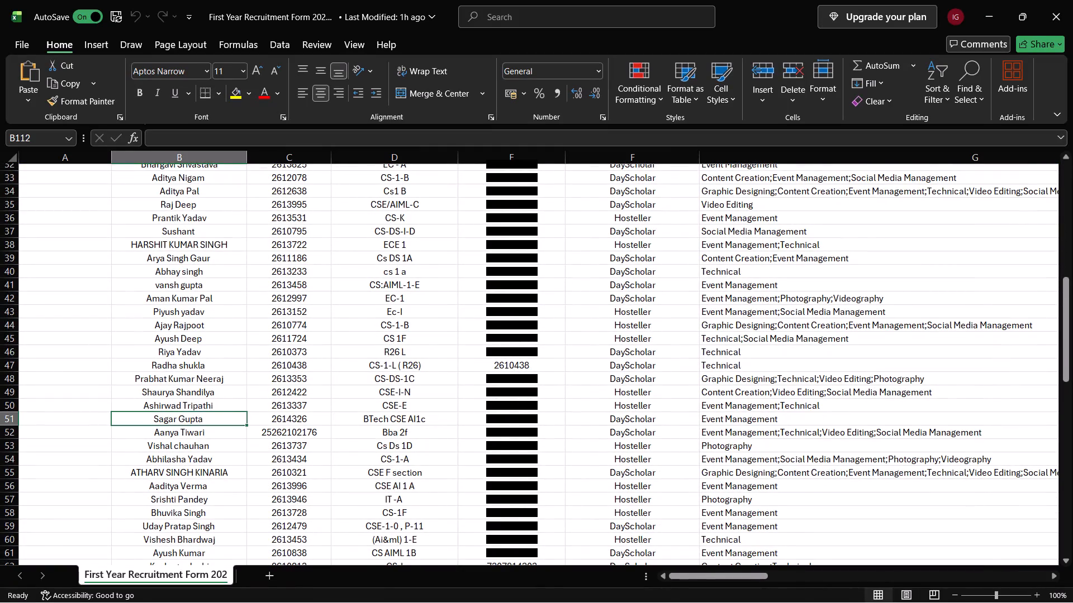
click(6, 419)
click(249, 92)
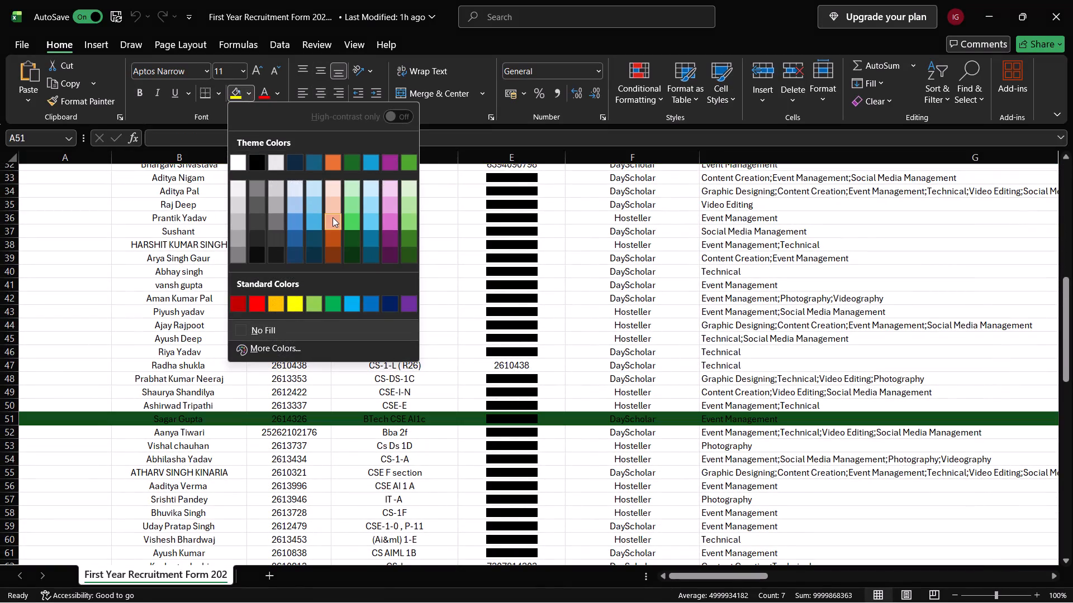
click(333, 217)
click(261, 389)
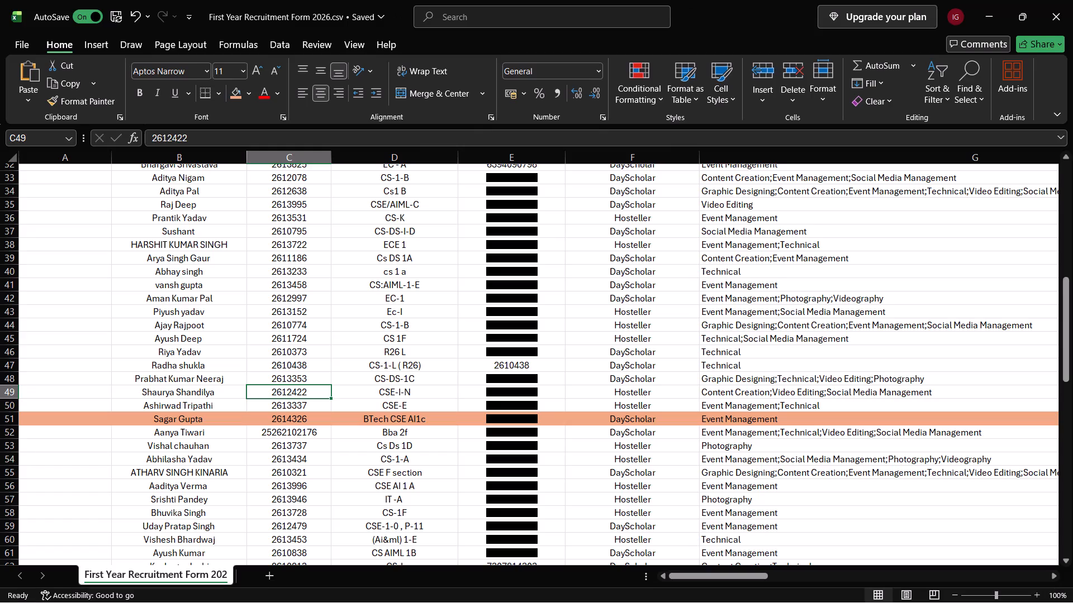
Search the sheet for "visesh" and close the search.
scroll(235, 290, up, 1)
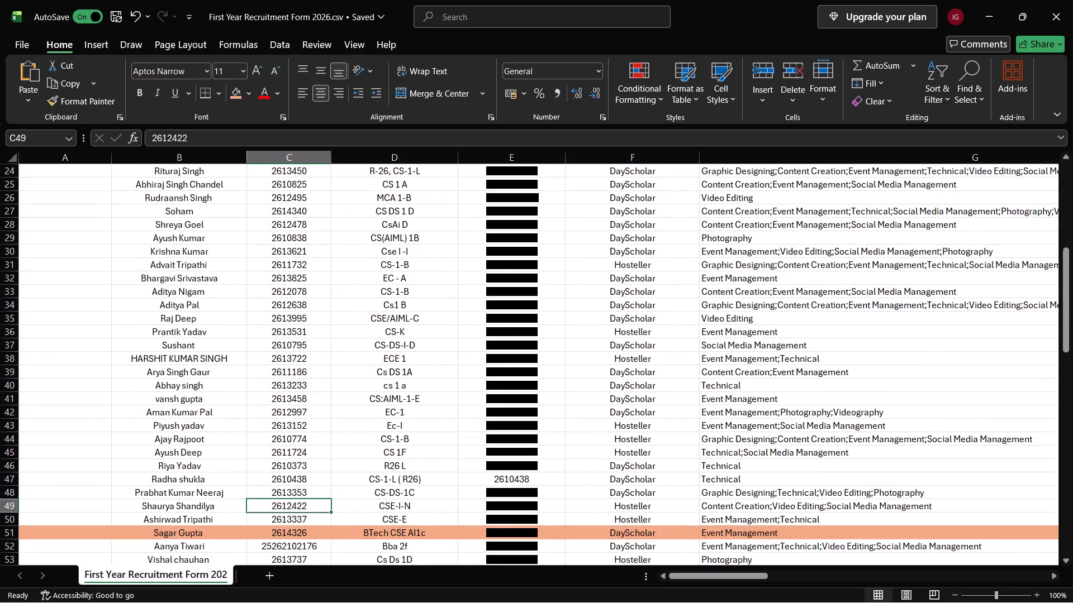
scroll(235, 290, up, 2)
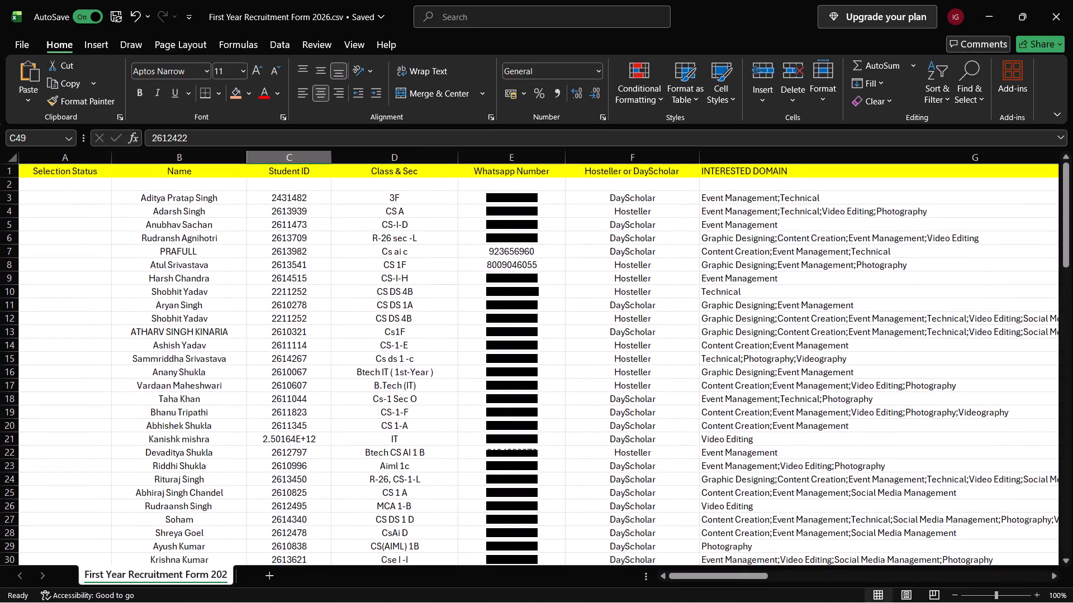
key(ctrl+f)
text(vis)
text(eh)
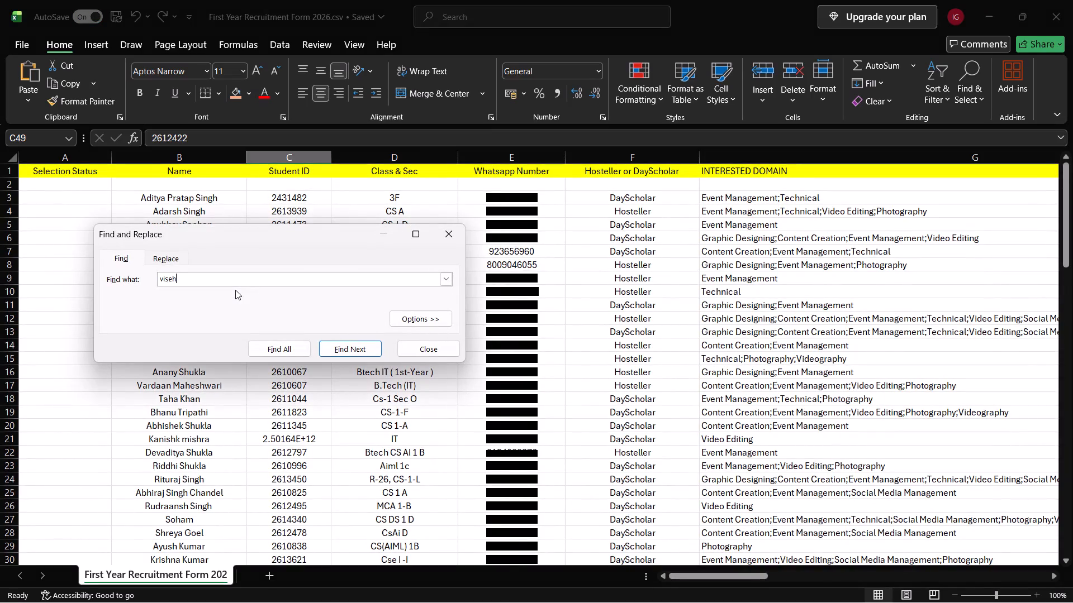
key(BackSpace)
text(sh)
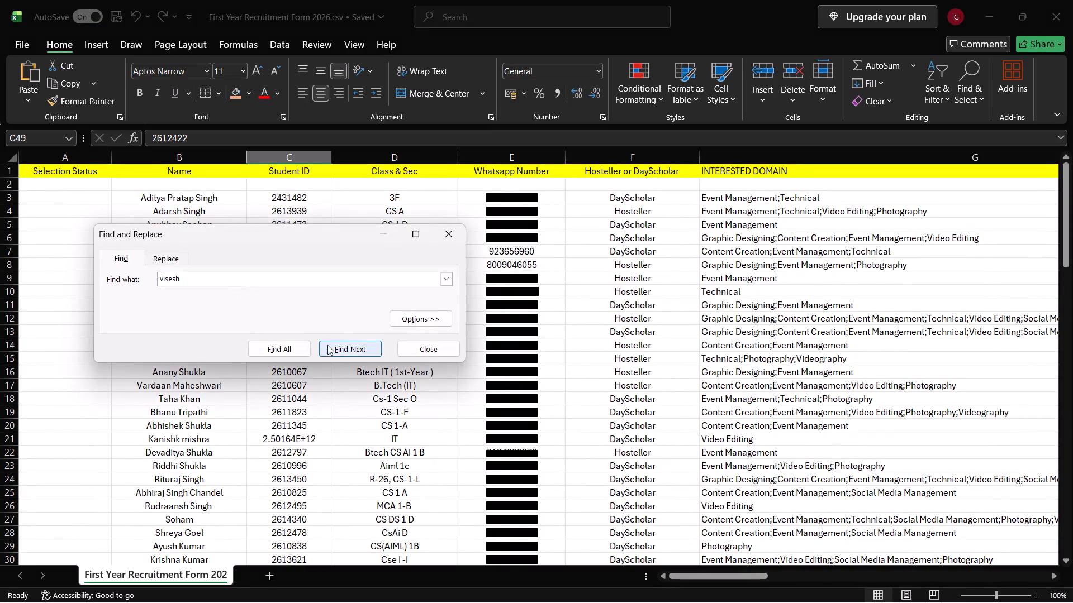
click(331, 348)
click(364, 322)
click(364, 327)
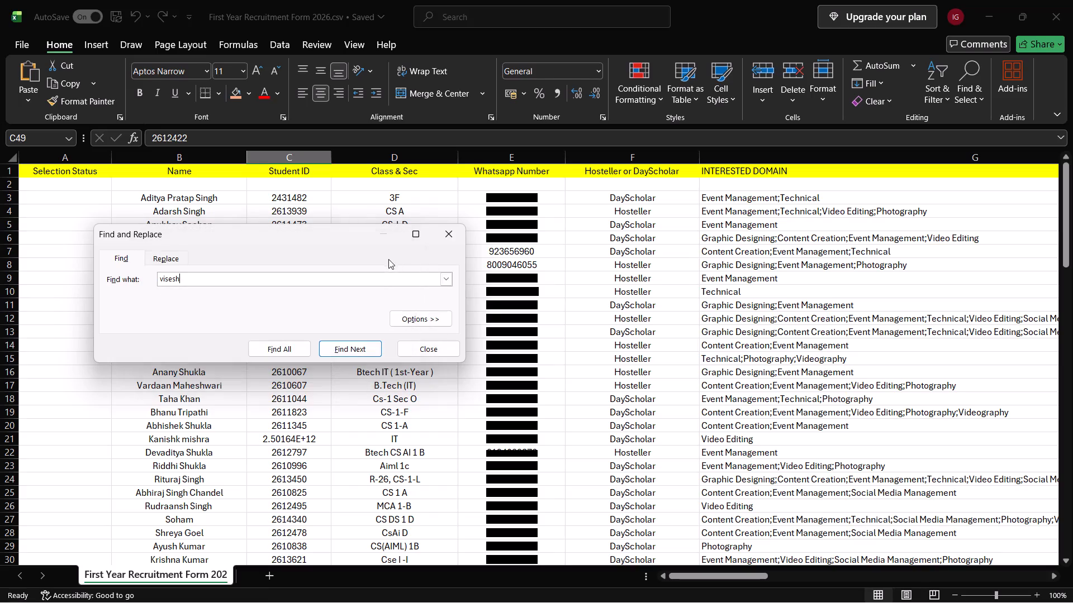
click(447, 236)
Look through the applicant list from the first entry to the last and back, checking the names.
scroll(377, 418, up, 3)
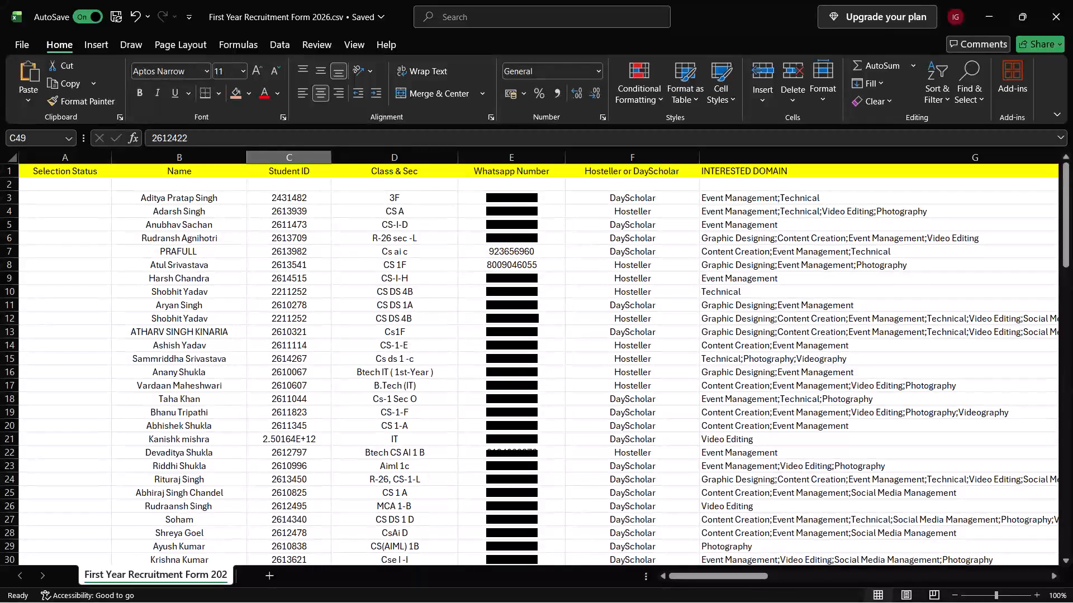
scroll(377, 418, down, 3)
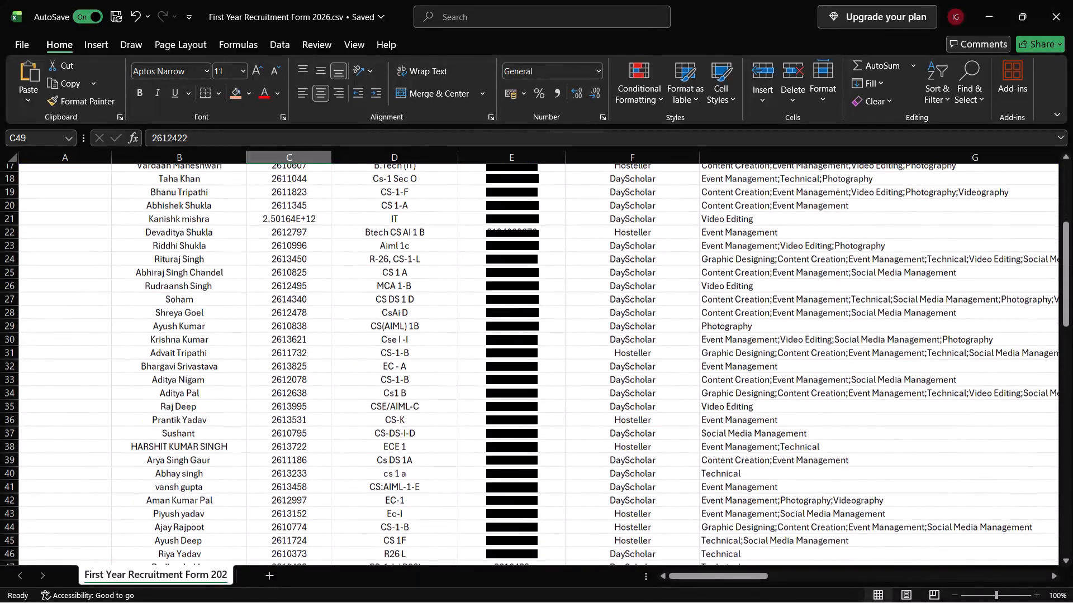
scroll(377, 418, down, 2)
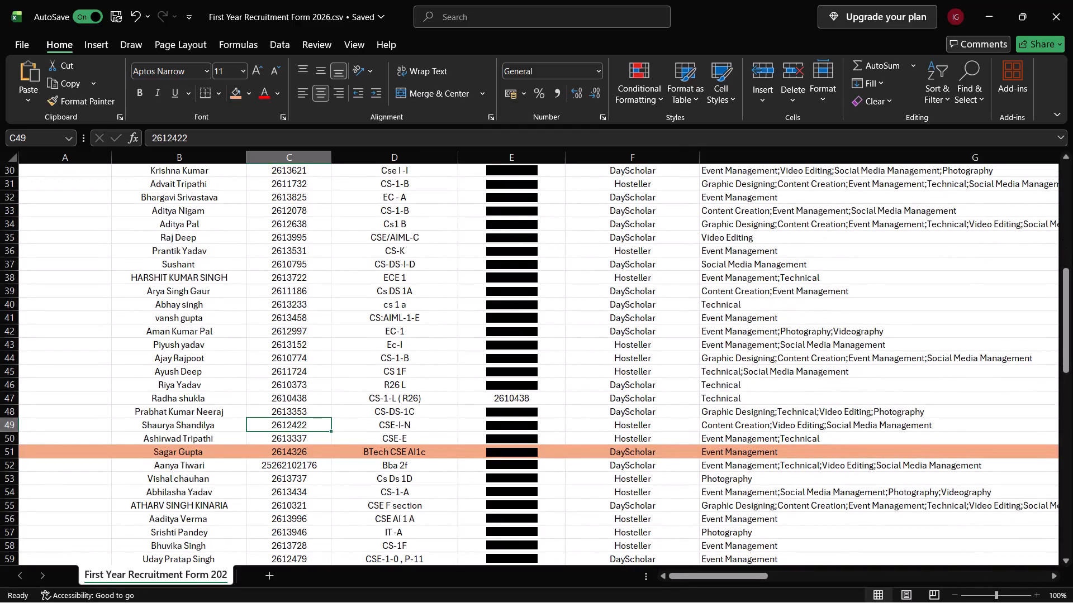
scroll(377, 418, up, 5)
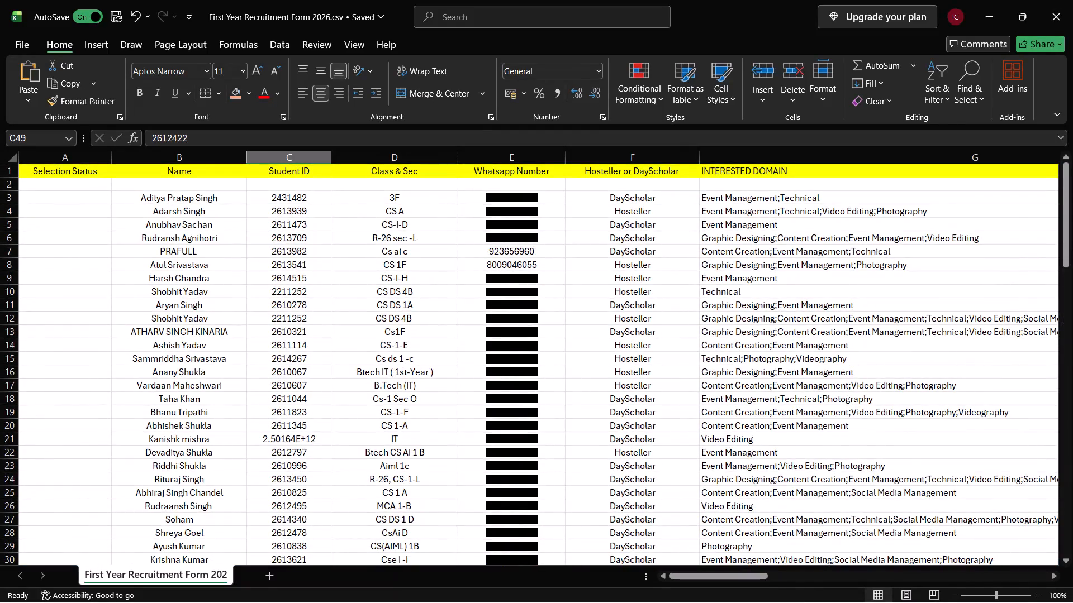
scroll(377, 418, up, 1)
scroll(377, 418, down, 3)
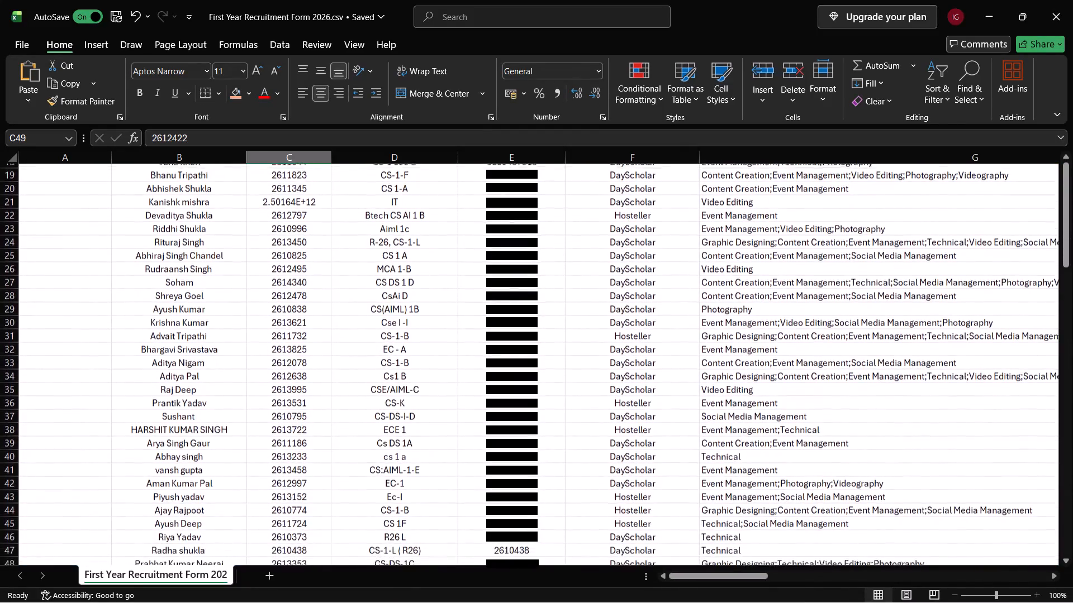
scroll(377, 418, down, 2)
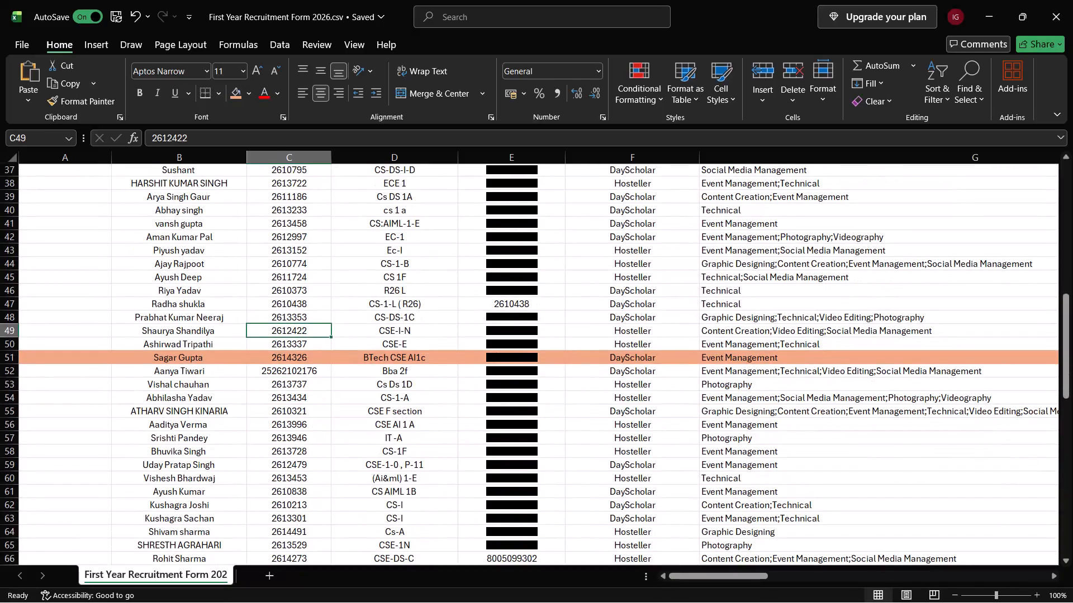
scroll(377, 418, down, 1)
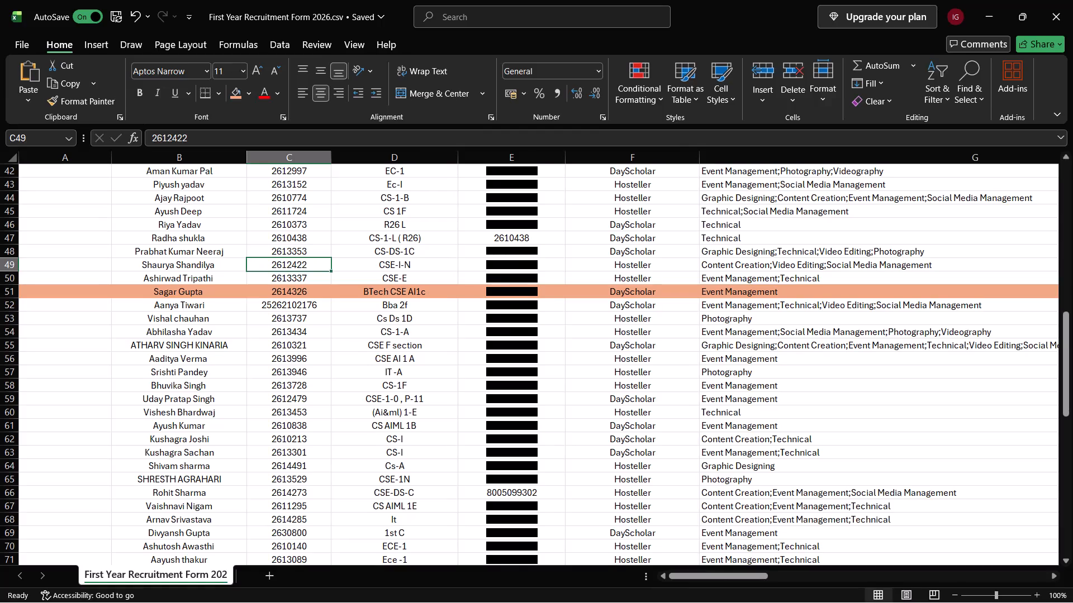
scroll(377, 418, down, 3)
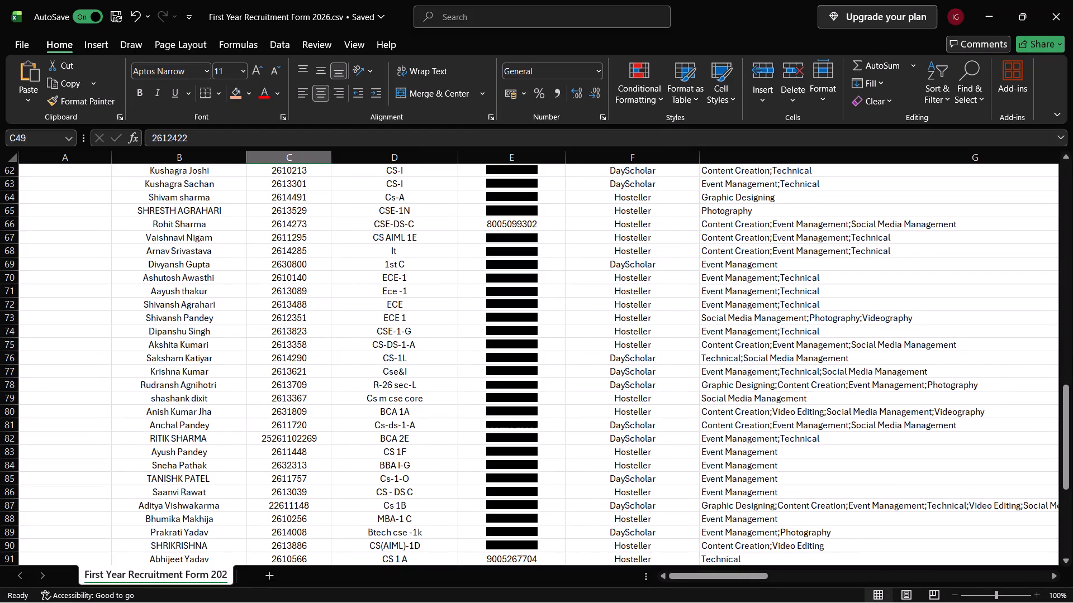
scroll(264, 339, down, 4)
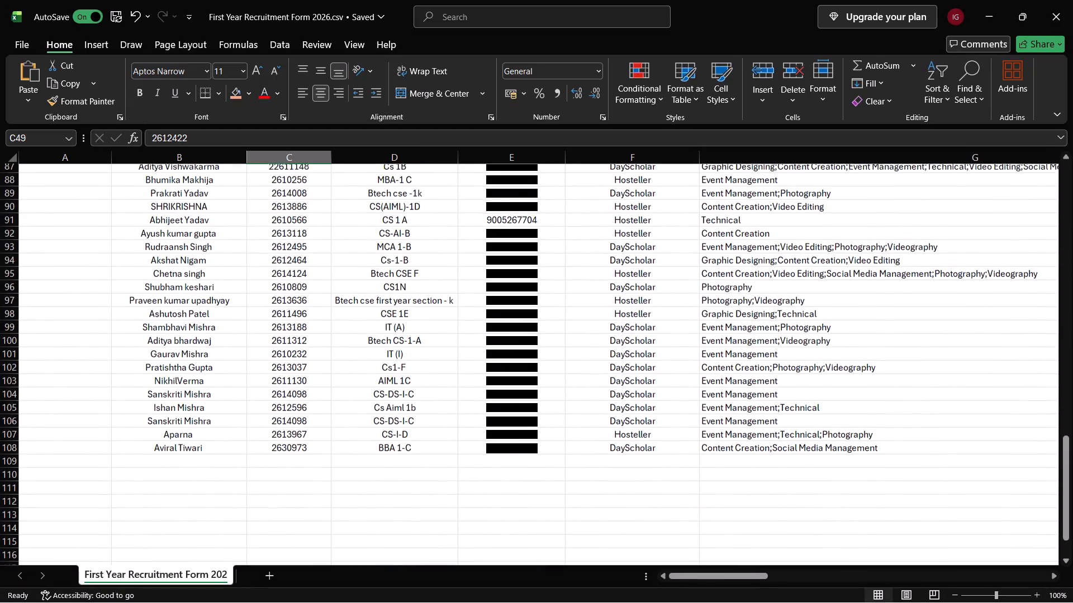
scroll(264, 339, up, 2)
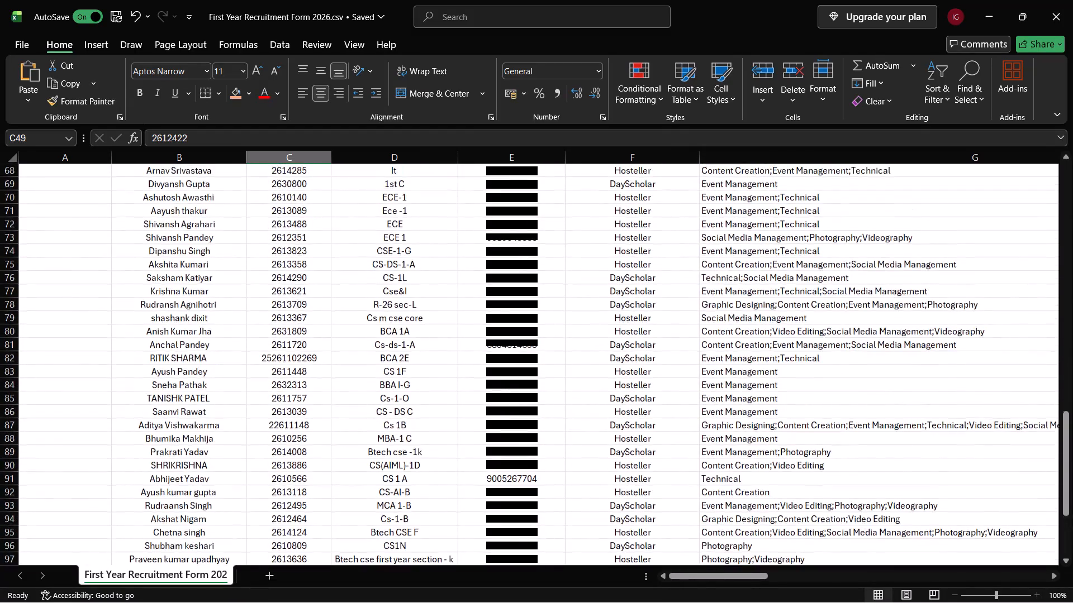
scroll(264, 339, up, 2)
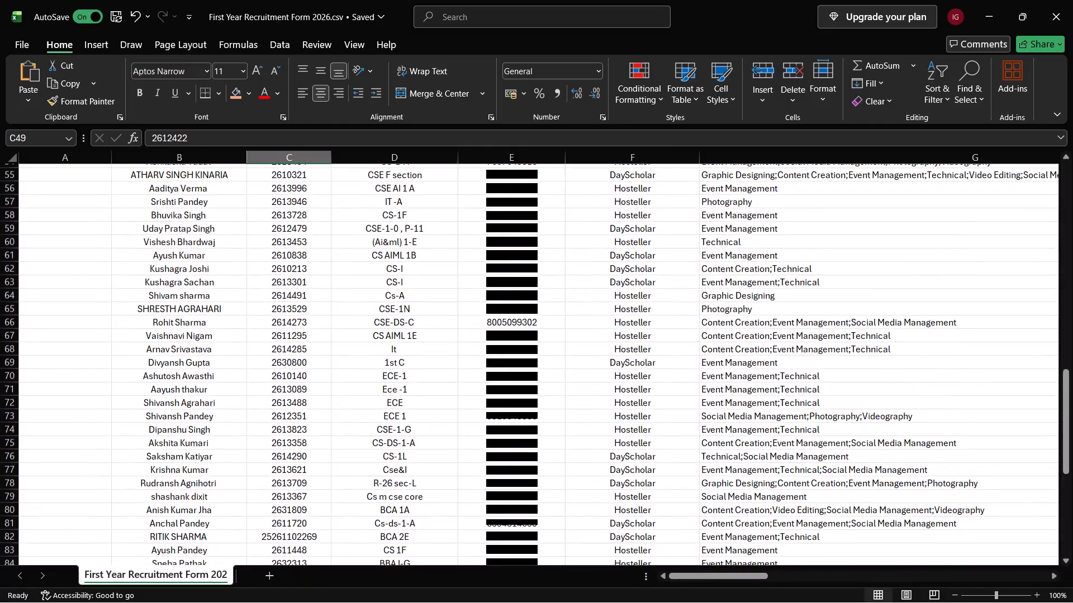
scroll(264, 339, up, 3)
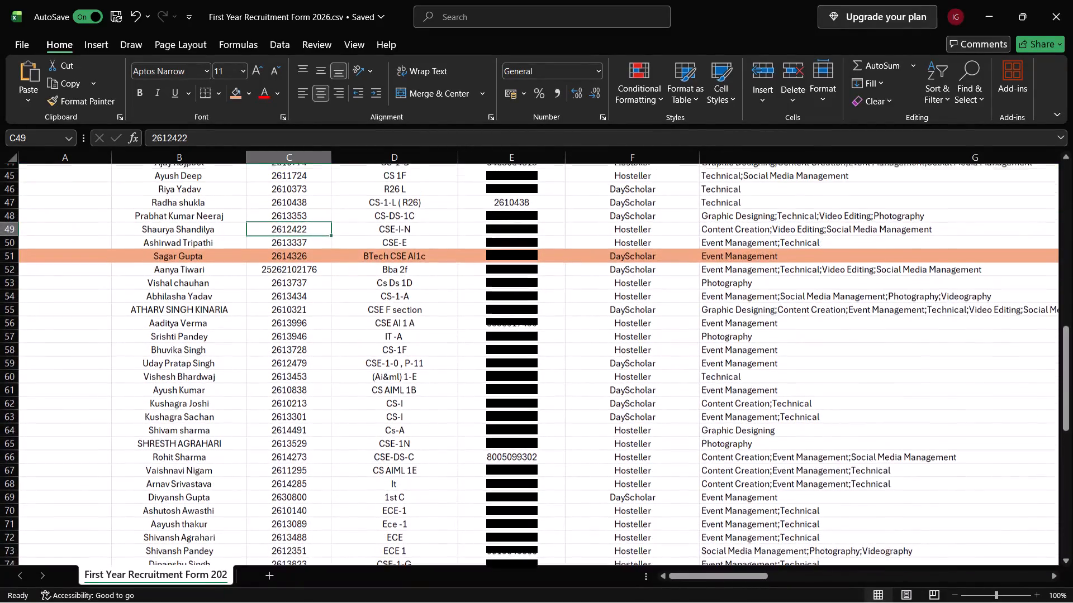
scroll(264, 339, up, 3)
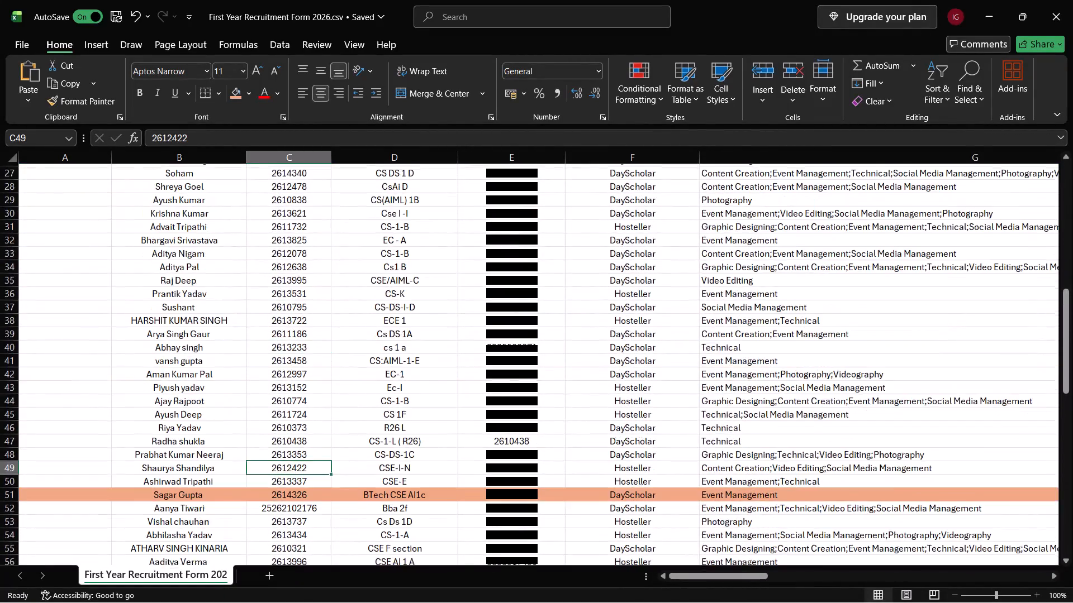
scroll(264, 339, up, 3)
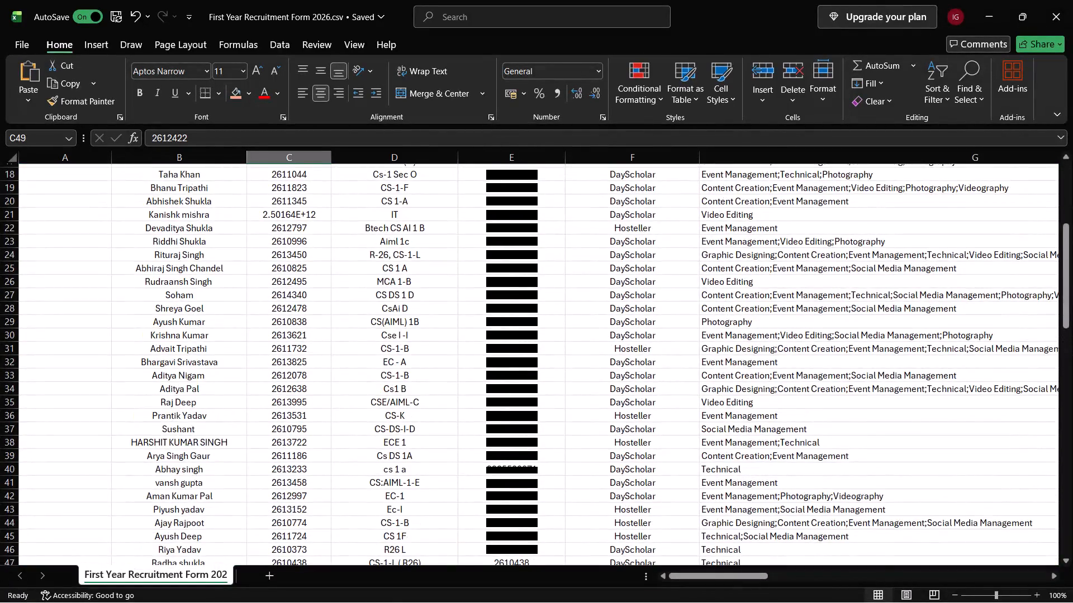
scroll(264, 339, up, 3)
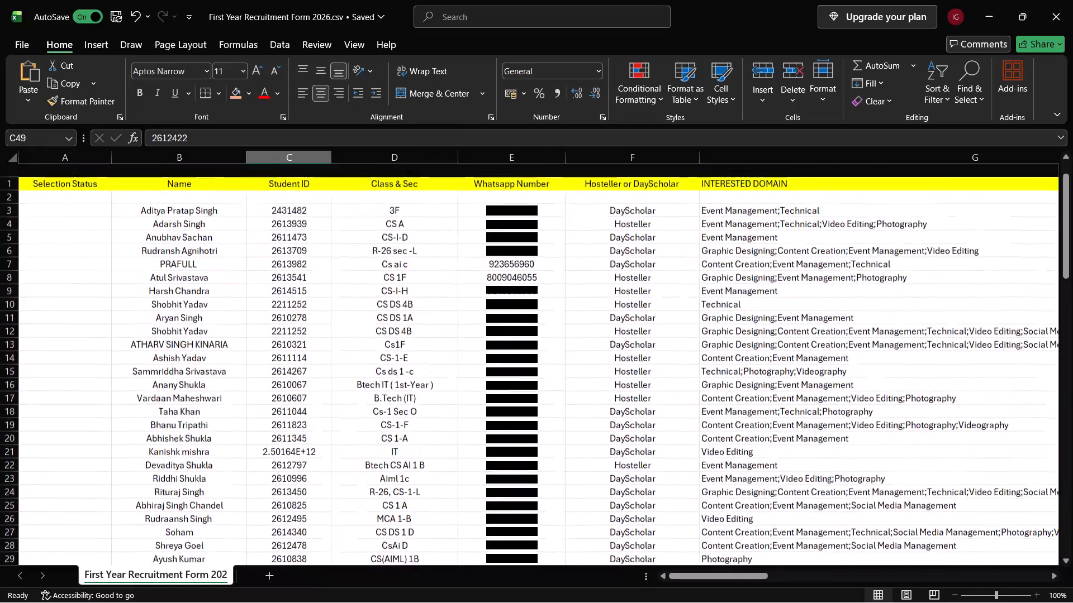
Search the sheet for "dubey", repeat the search as "Dubey", and close the search.
key(ctrl+f)
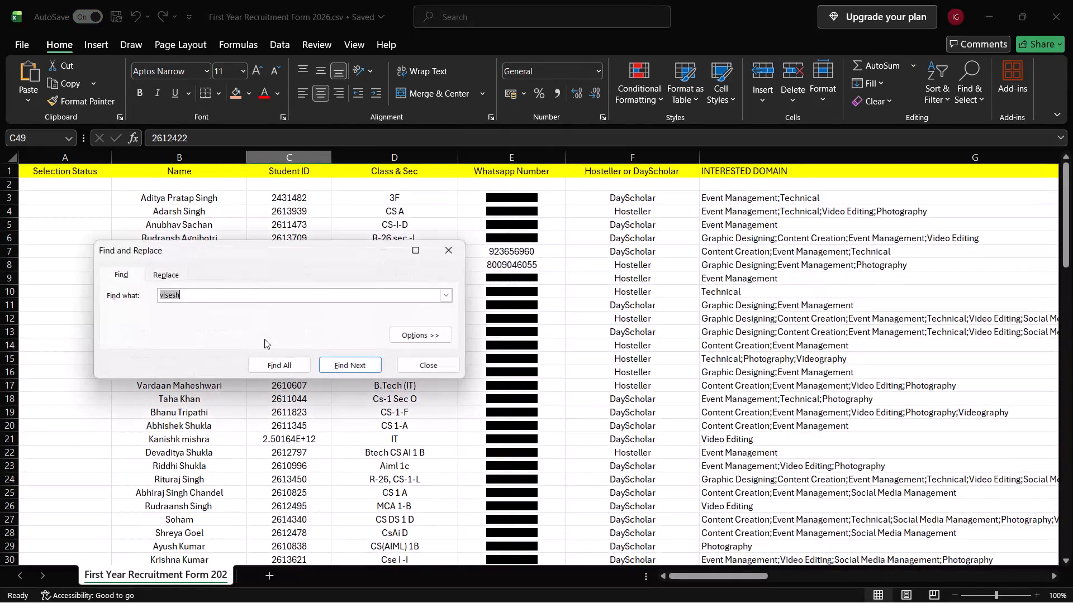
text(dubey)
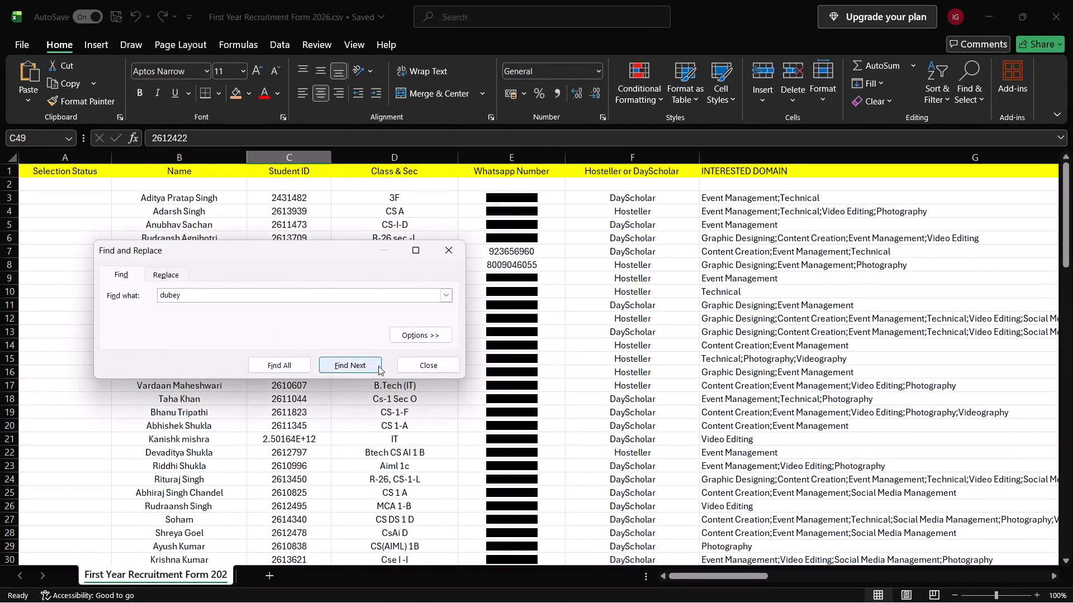
click(363, 367)
click(368, 352)
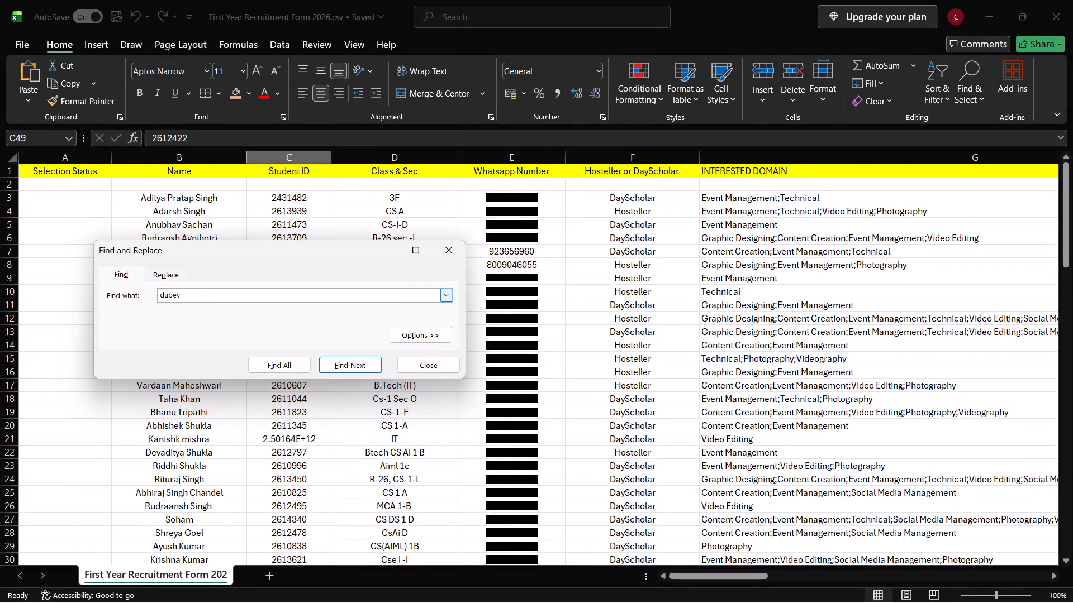
click(168, 295)
key(Left)
key(BackSpace)
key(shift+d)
key(Return)
click(368, 348)
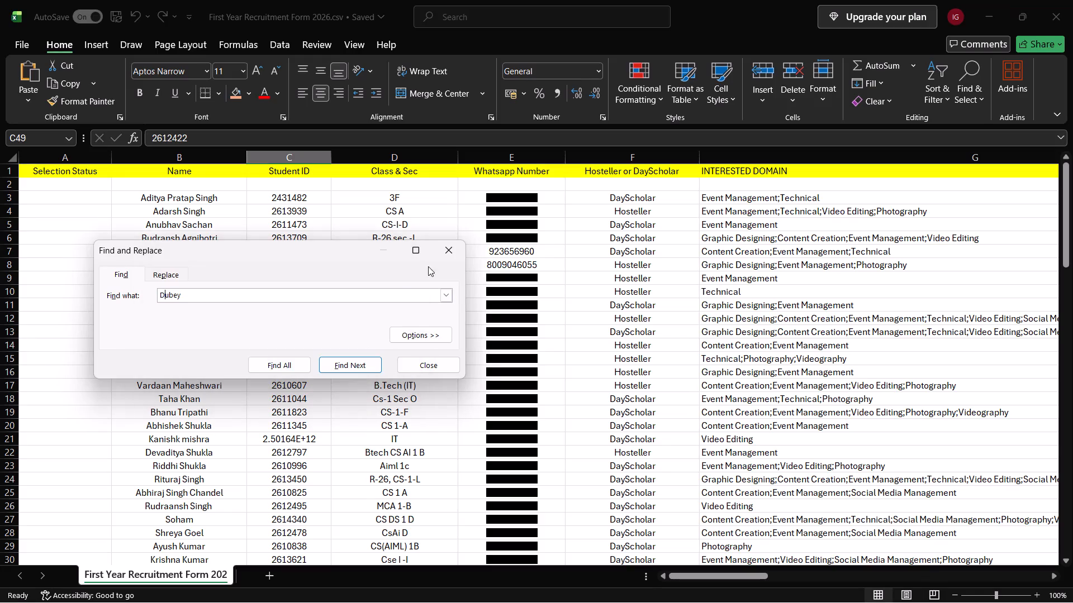
click(441, 253)
Check the names in the applicant list from the top down to the last entry.
scroll(148, 250, down, 1)
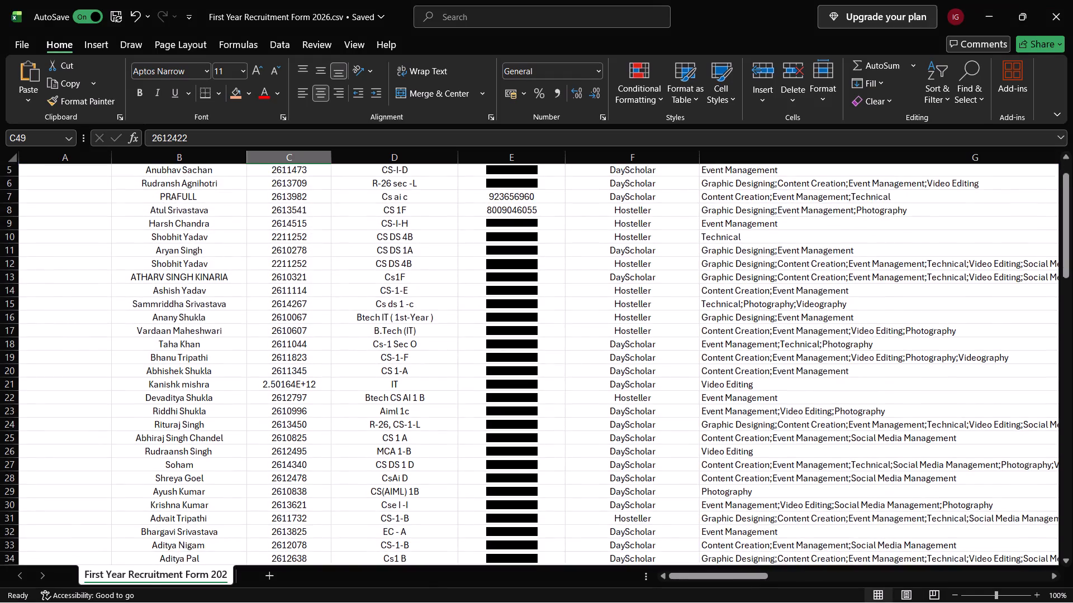
scroll(148, 250, down, 2)
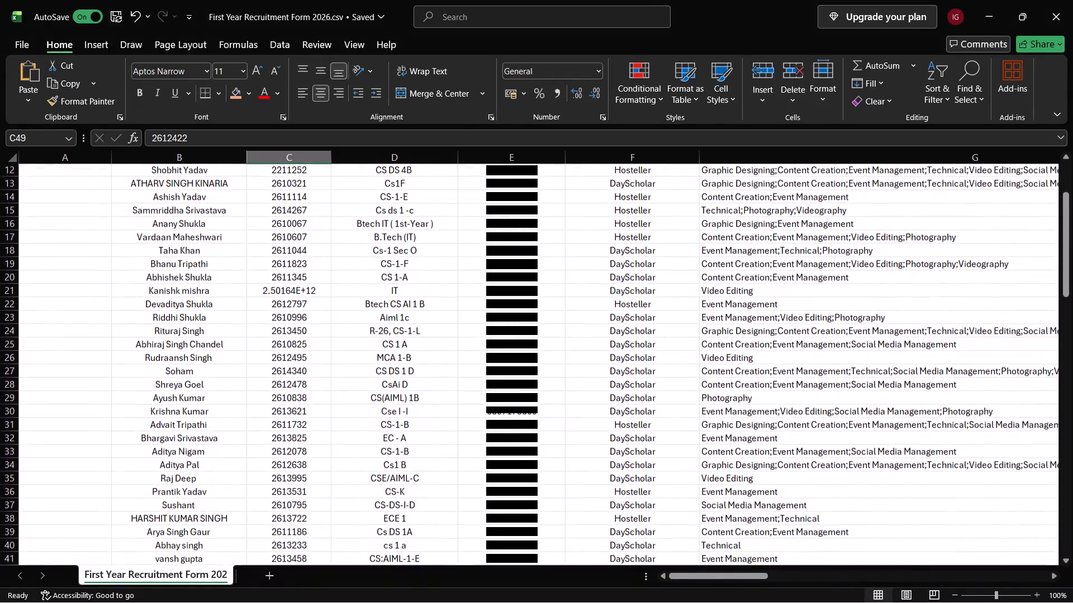
scroll(148, 250, down, 3)
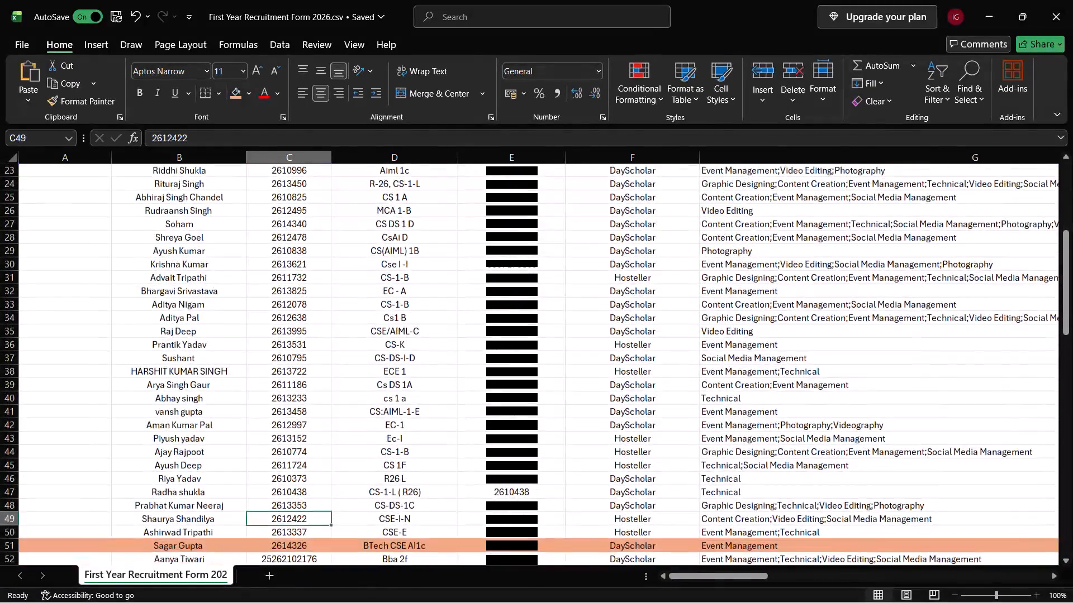
scroll(148, 250, down, 3)
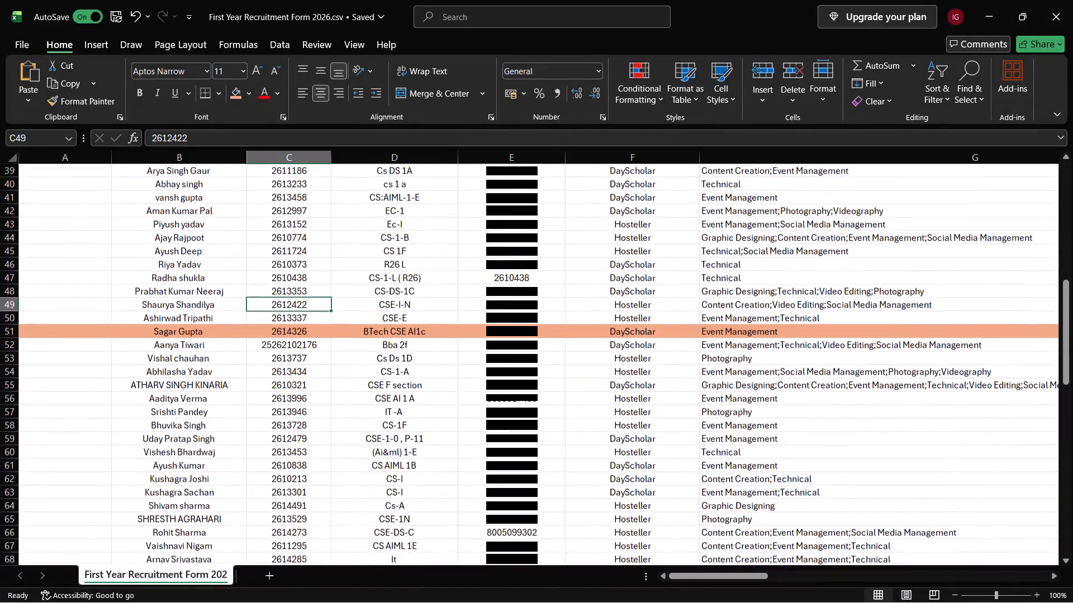
scroll(148, 250, down, 2)
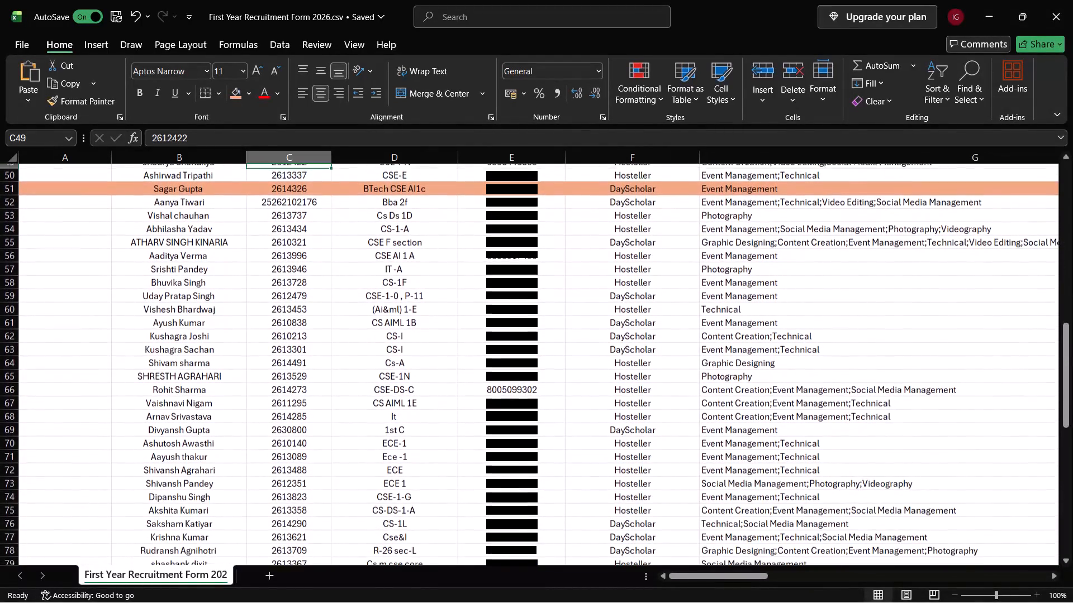
scroll(148, 250, down, 2)
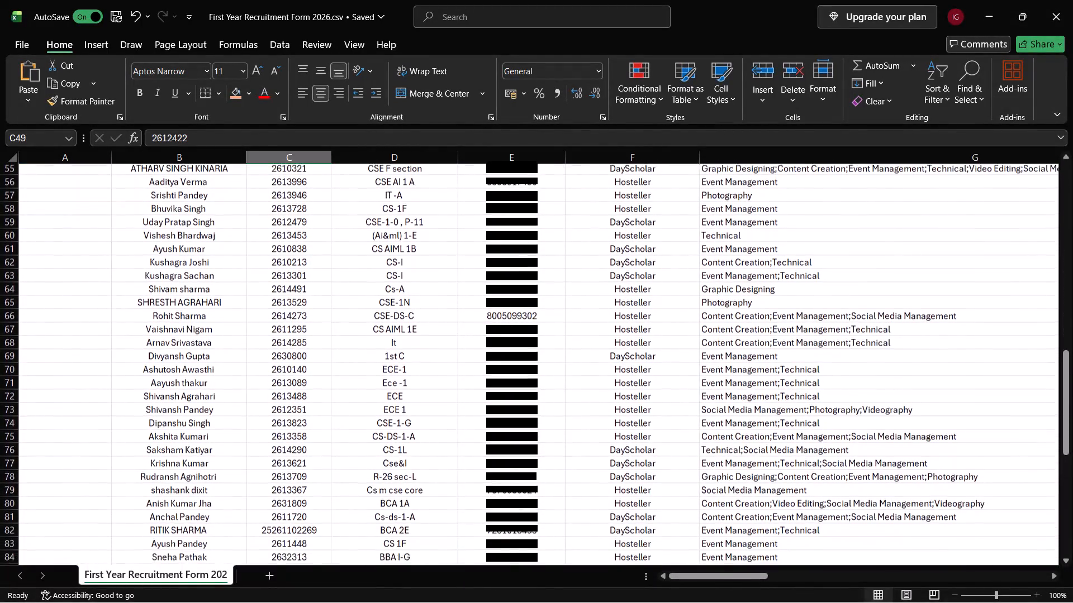
scroll(148, 250, down, 3)
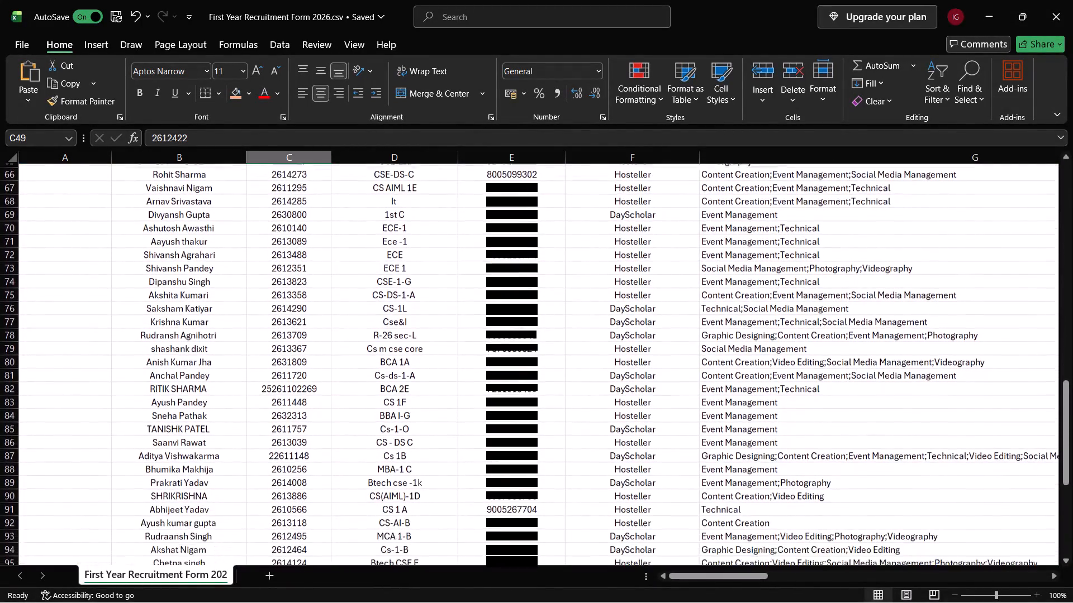
scroll(148, 250, down, 3)
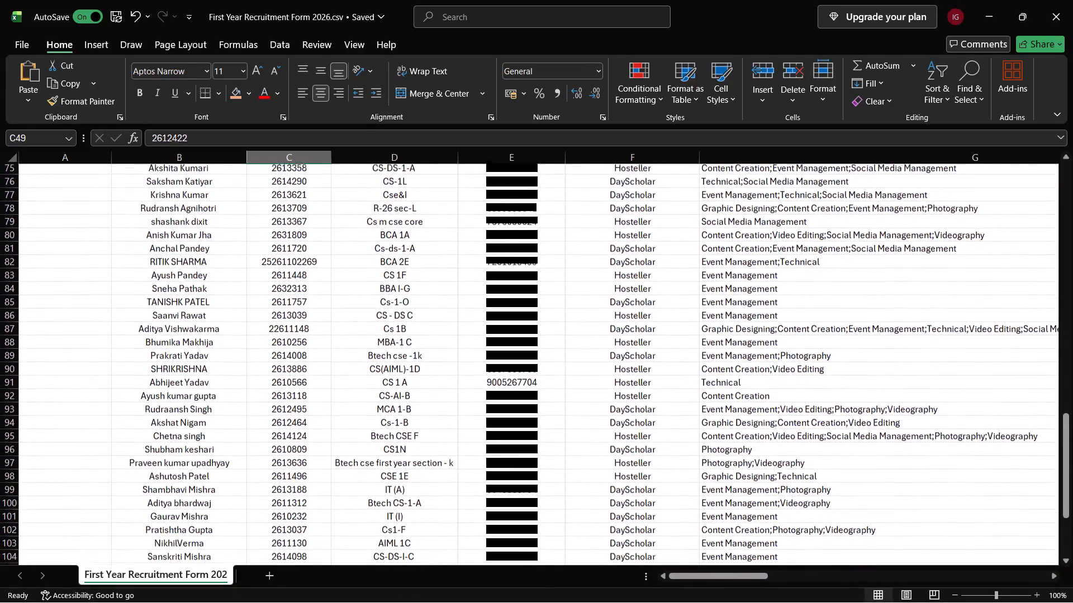
scroll(148, 250, down, 2)
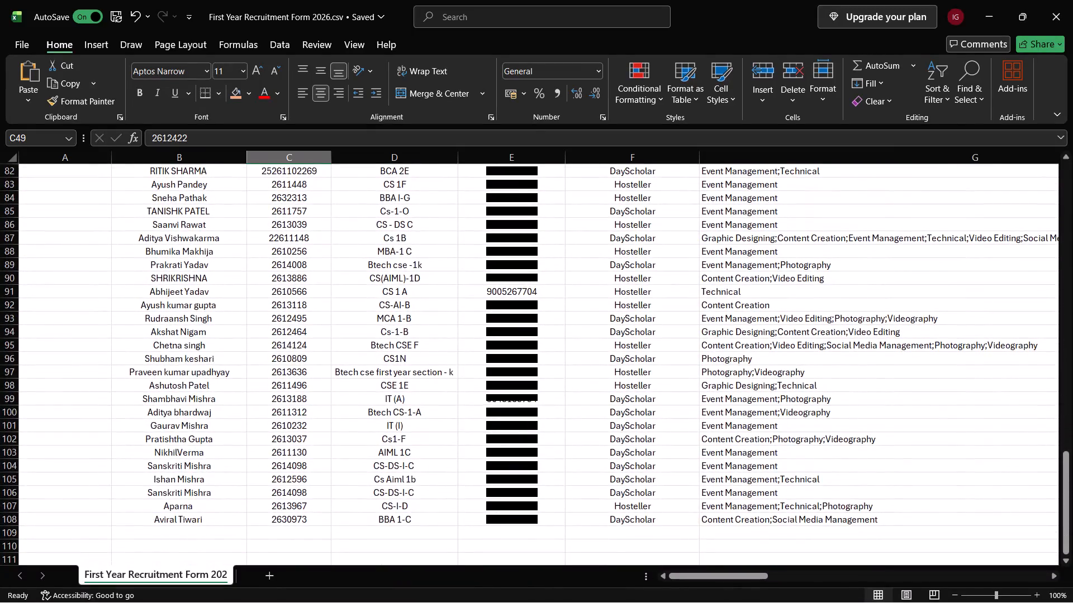
scroll(148, 250, down, 2)
Enter the missing applicant's full name in the Name column at row 112, below the existing list.
click(175, 410)
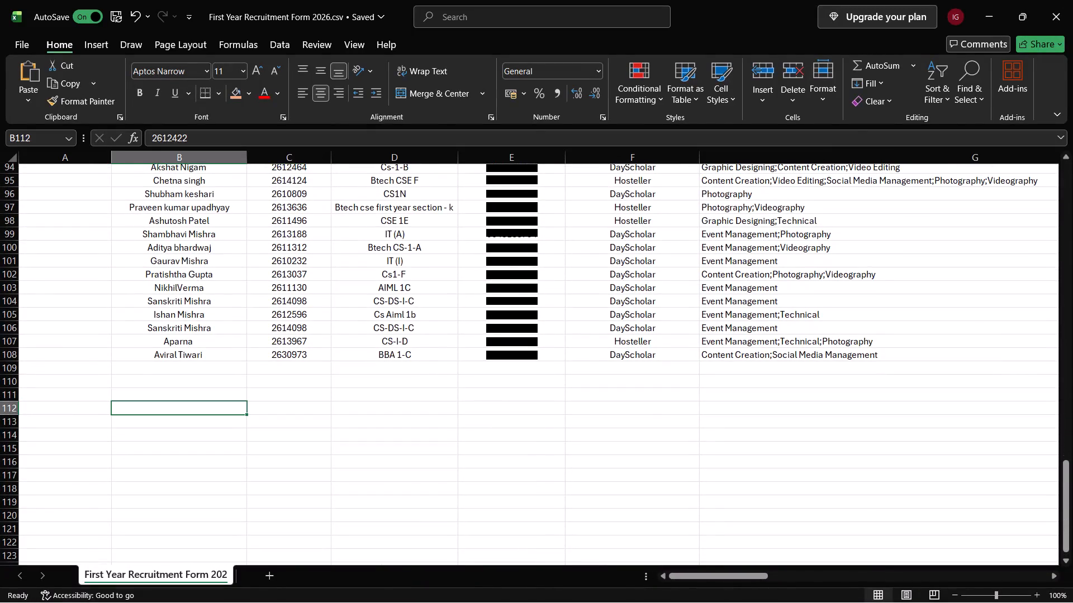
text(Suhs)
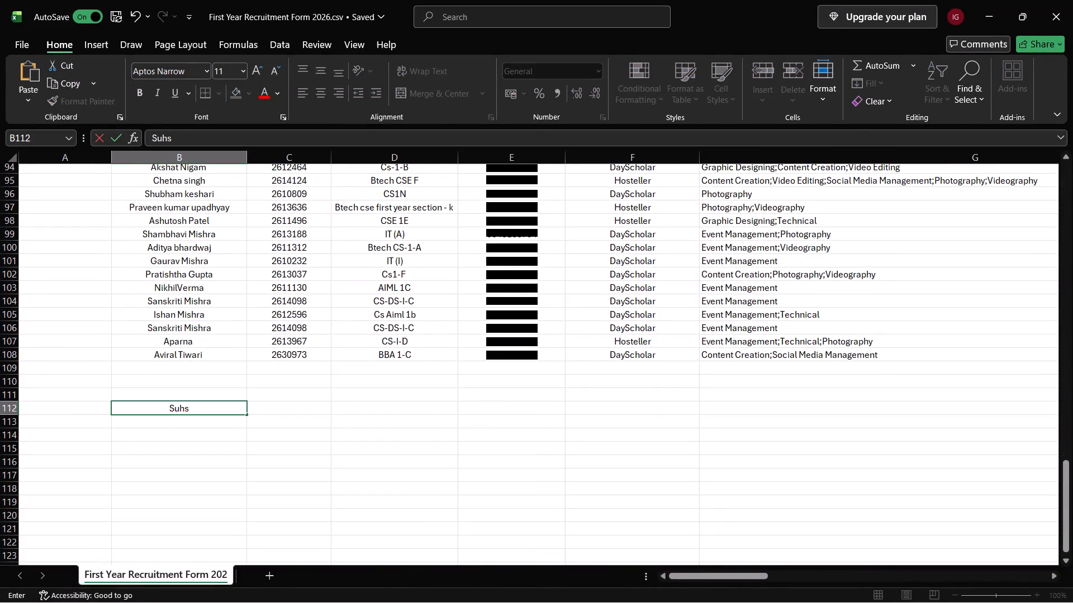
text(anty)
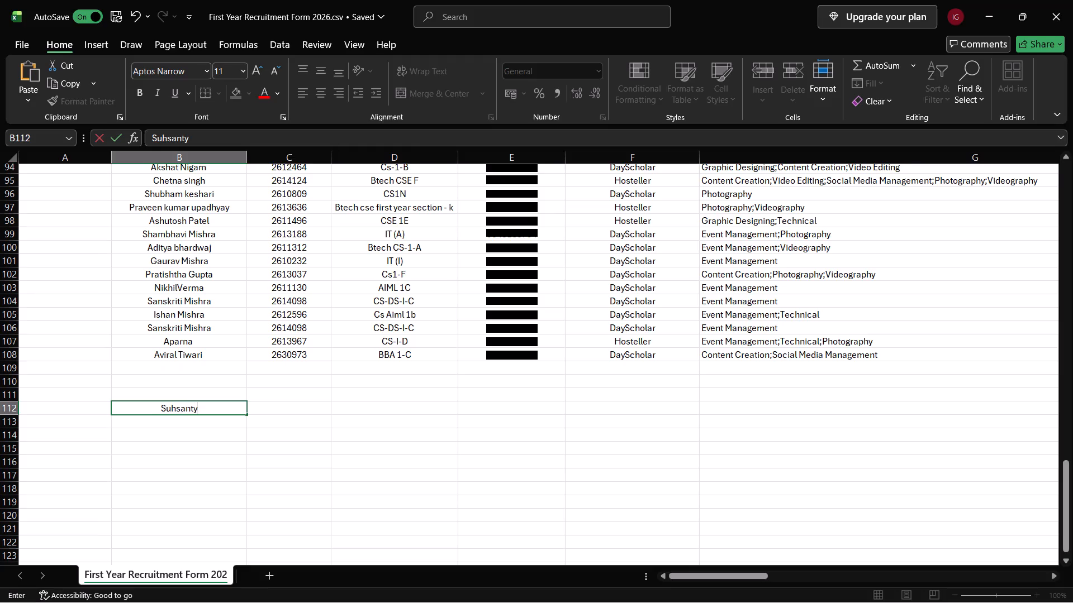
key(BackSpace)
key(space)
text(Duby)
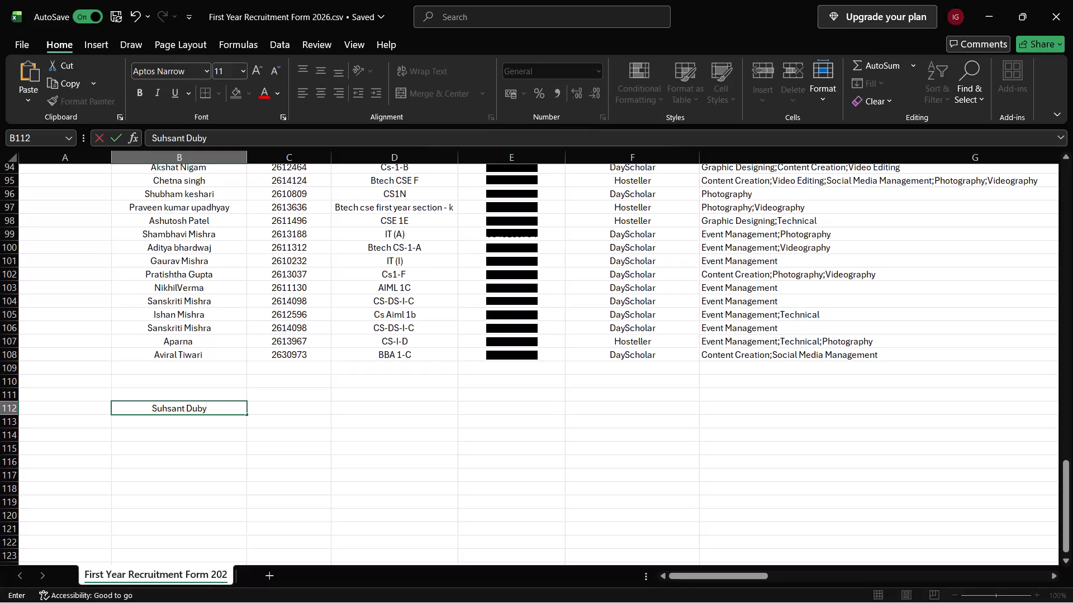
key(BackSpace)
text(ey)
Enter the missing applicant's student ID and the class and section "DS 1D" in row 112.
click(276, 414)
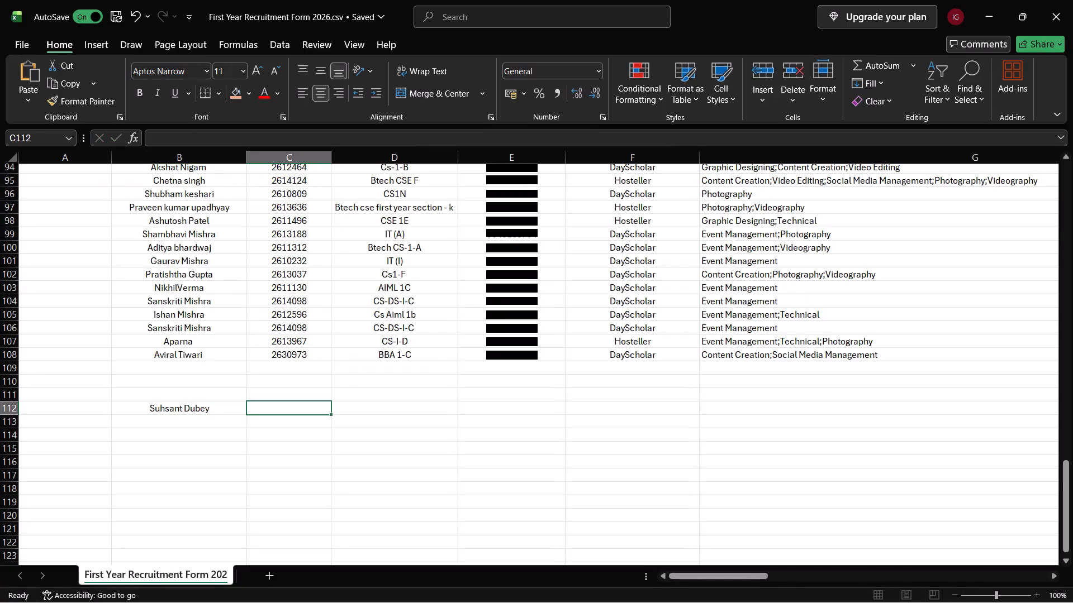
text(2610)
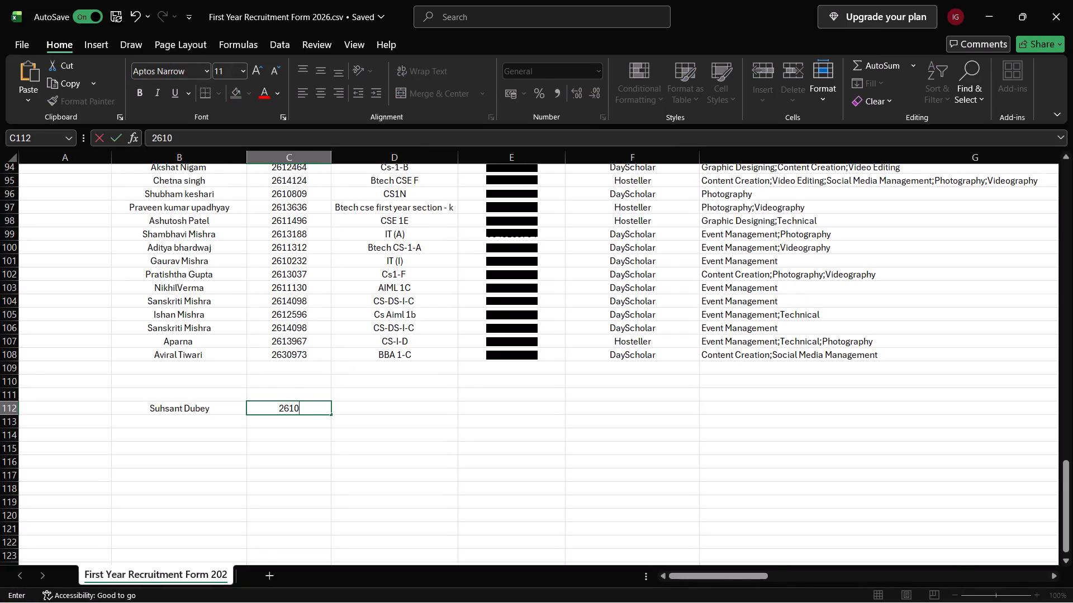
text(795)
click(407, 409)
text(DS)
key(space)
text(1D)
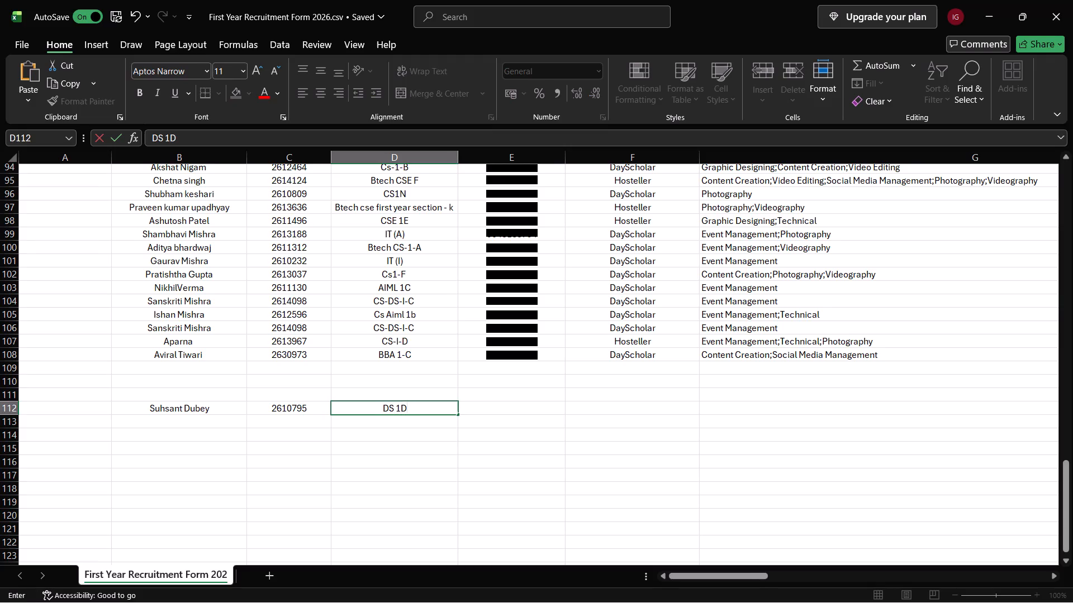
click(198, 427)
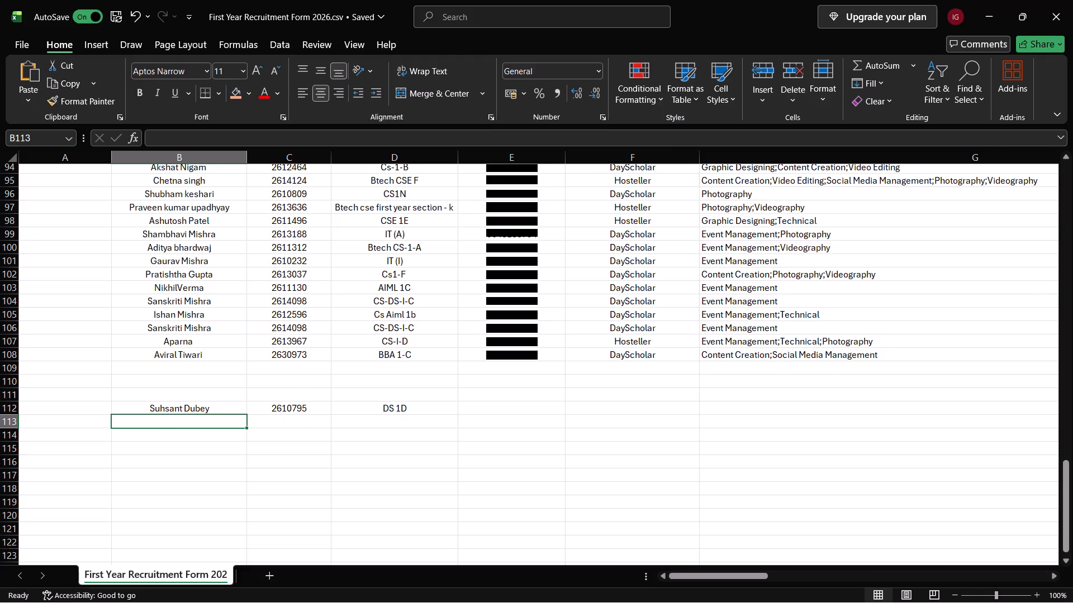
Check the names in the applicant list from the last entries up to the top of the sheet.
scroll(268, 360, up, 5)
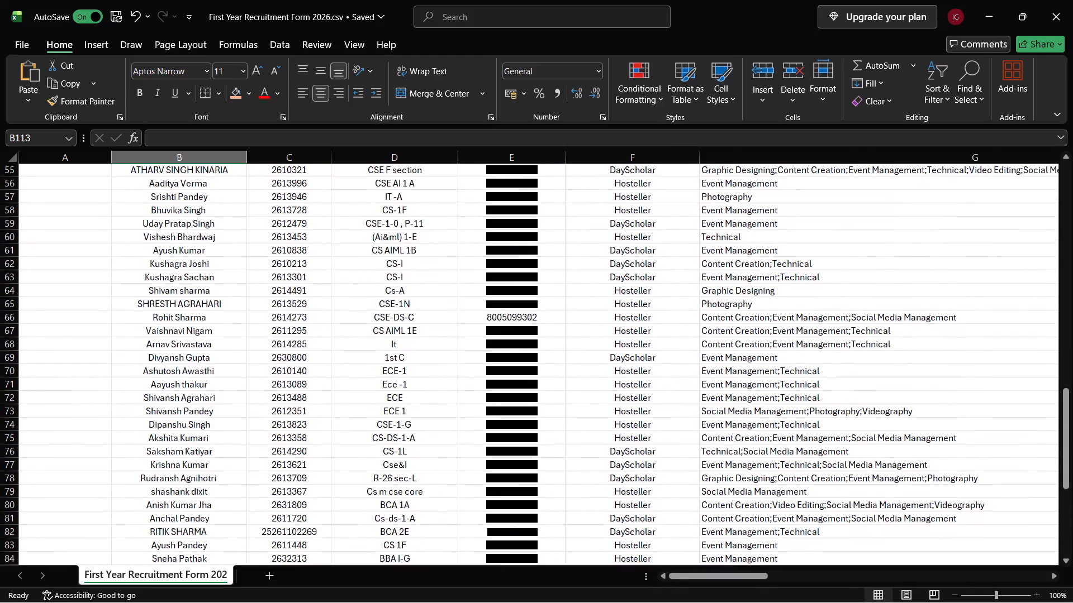
scroll(268, 360, up, 2)
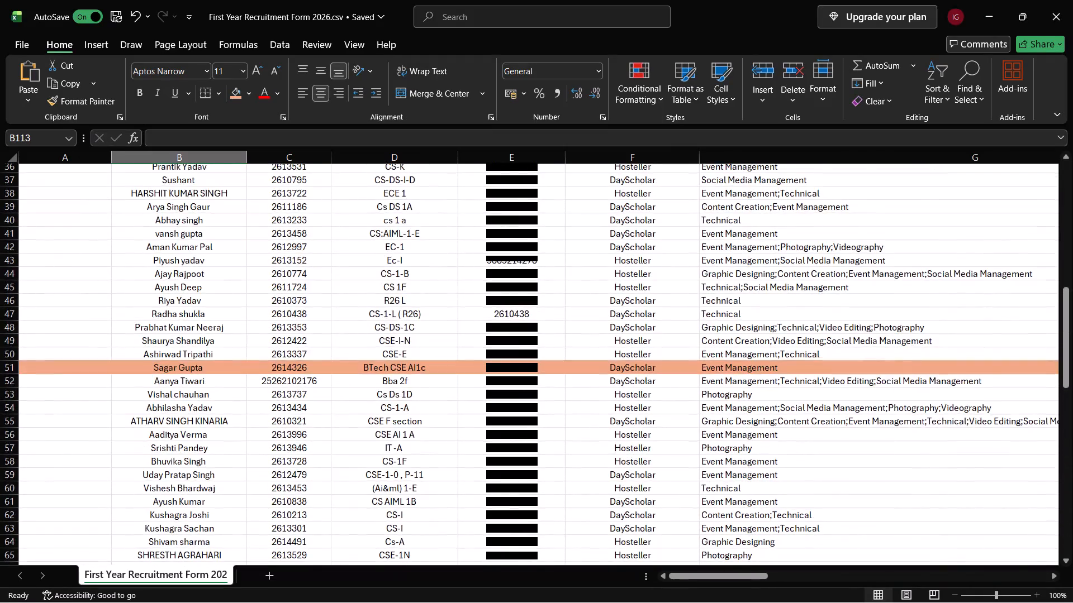
scroll(268, 360, up, 3)
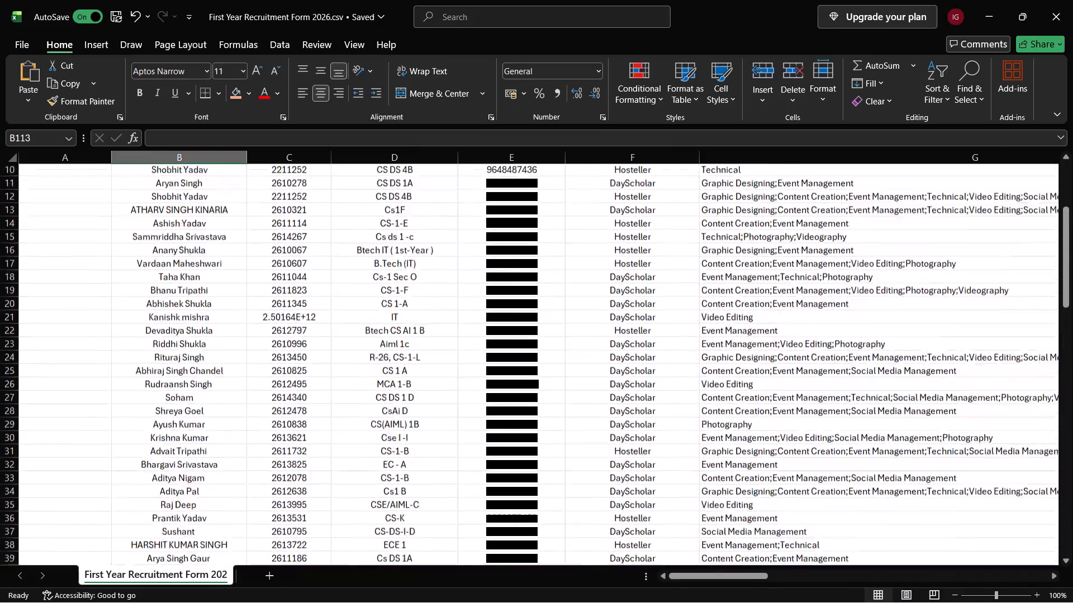
scroll(268, 360, up, 2)
Look through the applicants from the upper rows down to the last entries and back up to the header row, checking names and classes.
scroll(268, 360, down, 1)
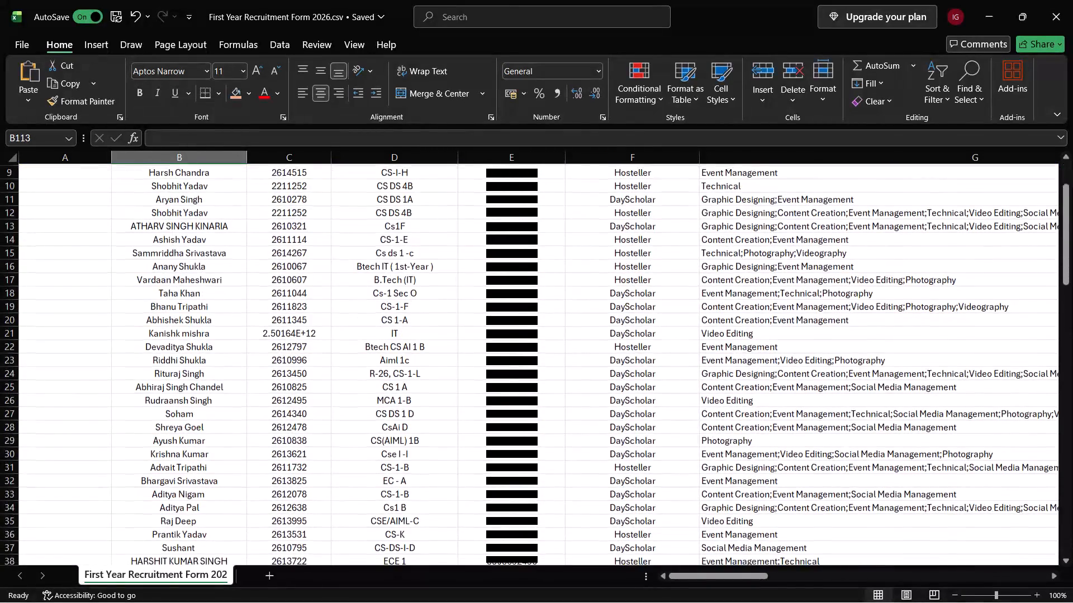
scroll(268, 360, down, 1)
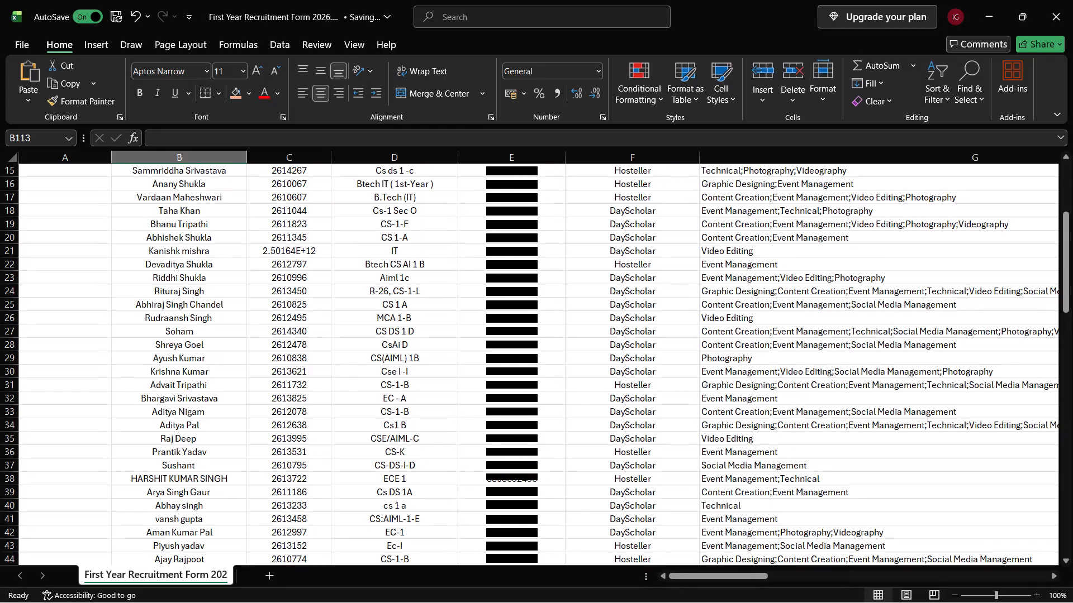
scroll(268, 360, down, 7)
scroll(268, 360, right, 1)
scroll(268, 360, down, 4)
scroll(268, 360, up, 3)
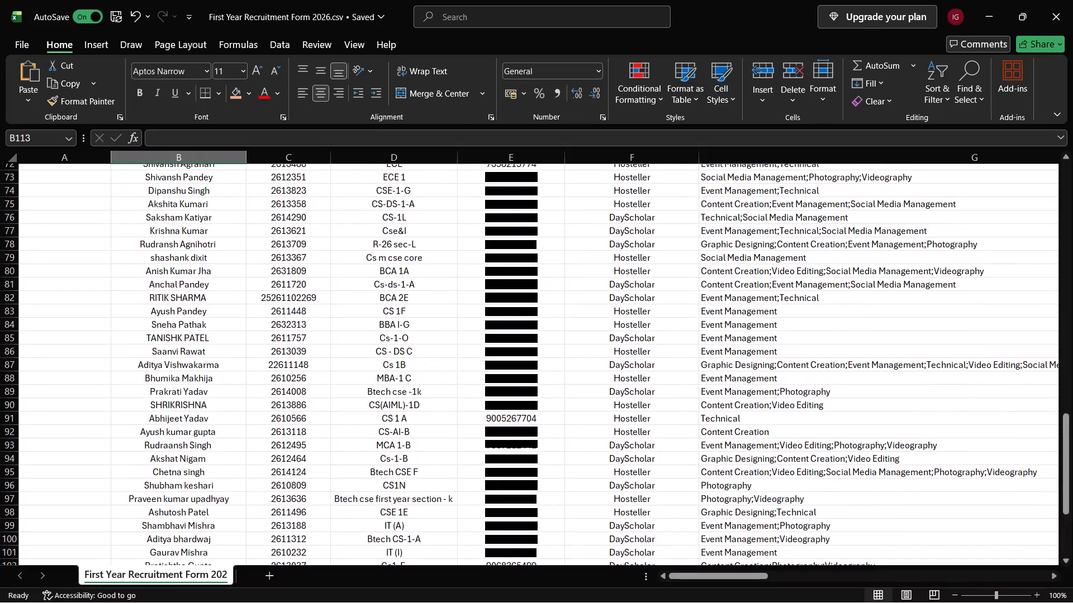
scroll(268, 360, down, 1)
scroll(268, 360, up, 2)
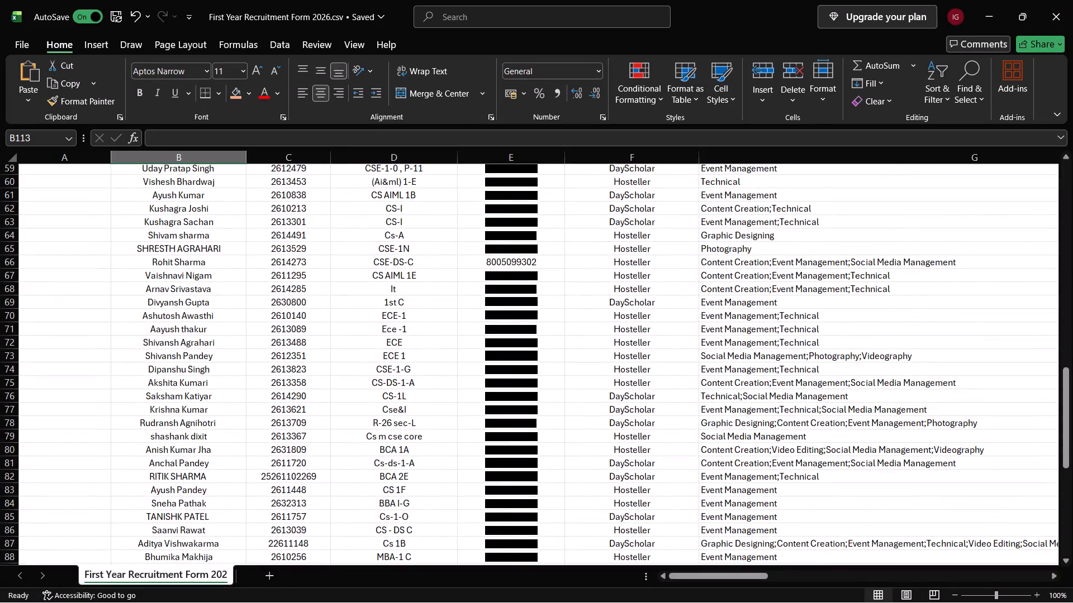
scroll(268, 360, up, 3)
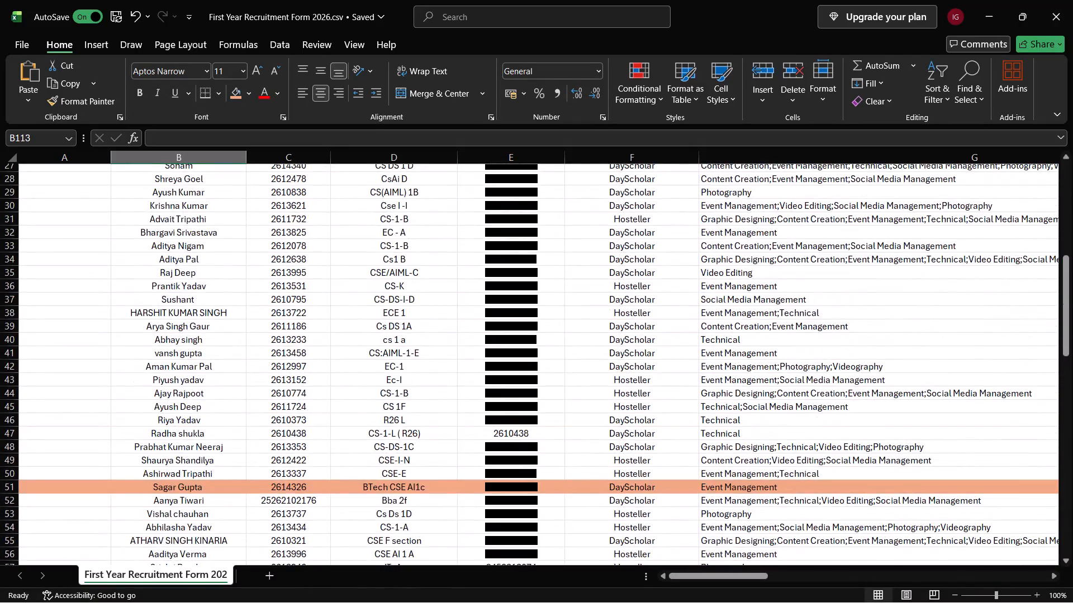
scroll(268, 360, up, 2)
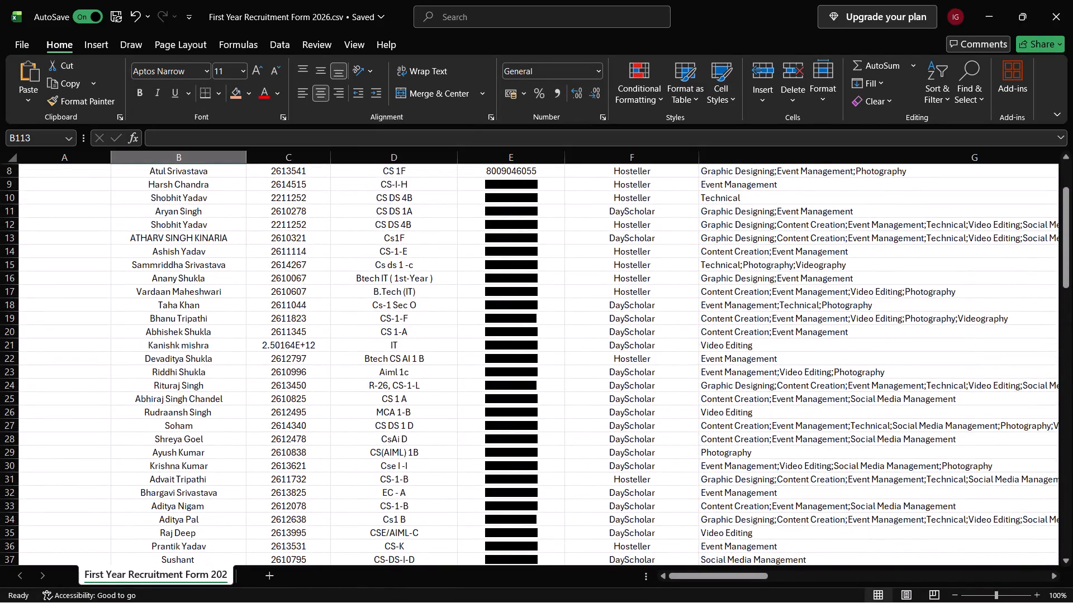
scroll(268, 360, up, 1)
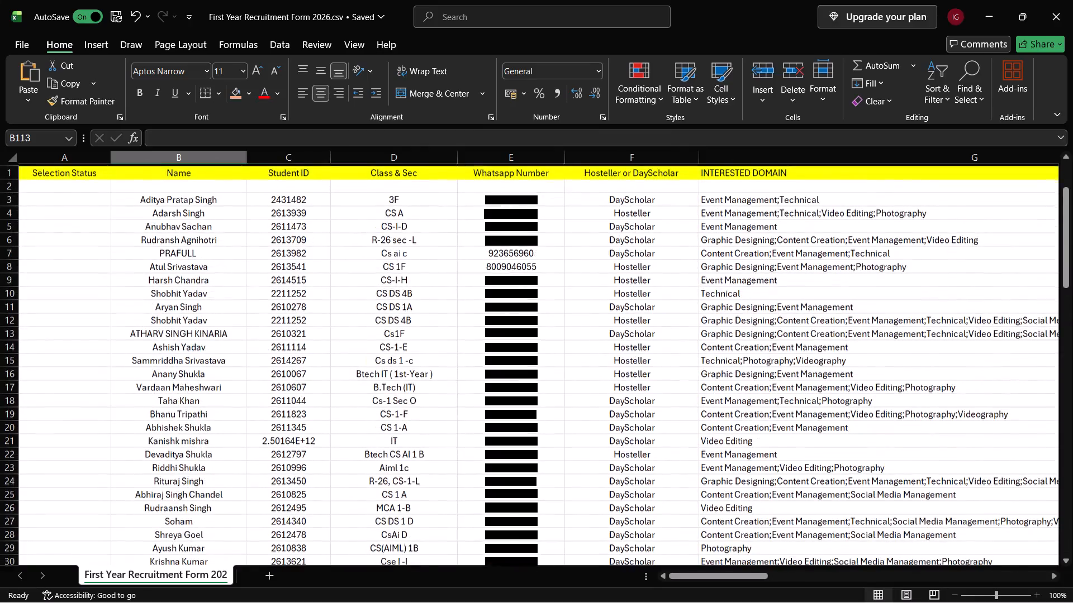
scroll(268, 360, up, 1)
Recheck the applicant names from the top of the list down to about row 90 and back to the top.
scroll(268, 360, down, 1)
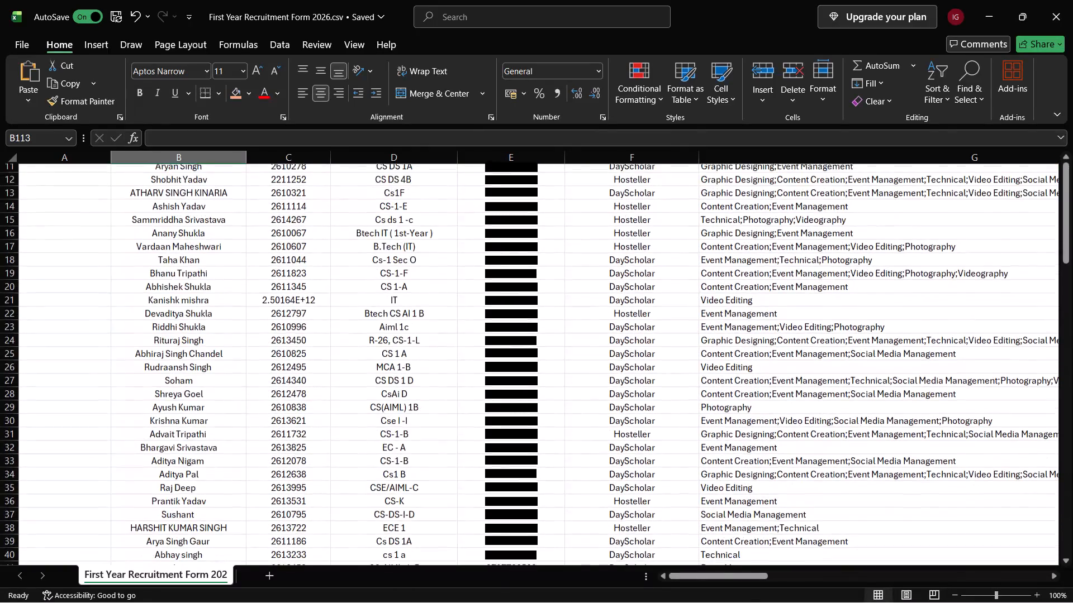
scroll(268, 360, down, 2)
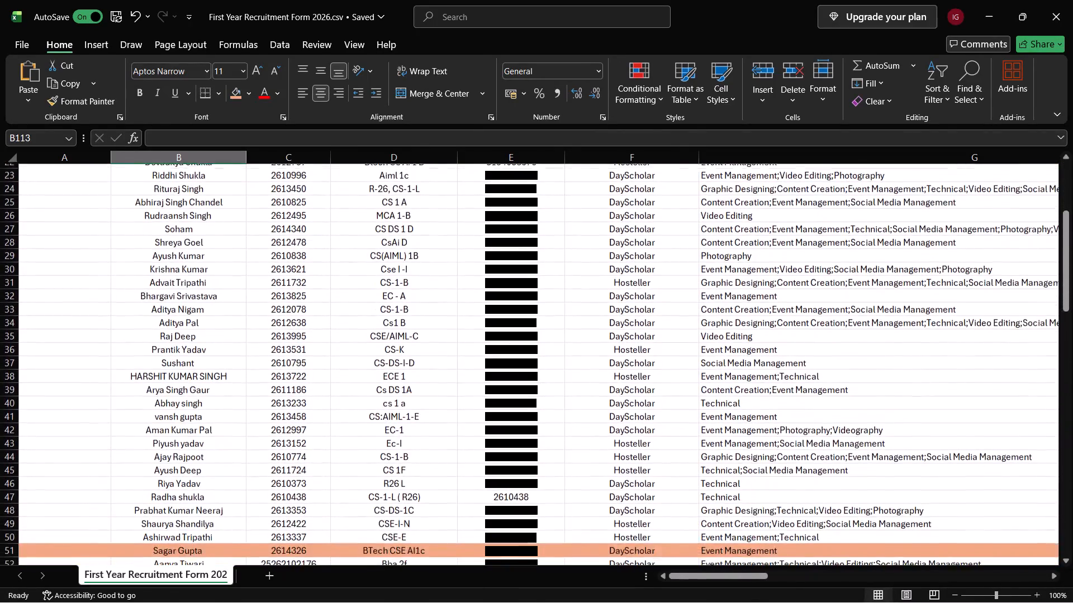
scroll(268, 360, down, 2)
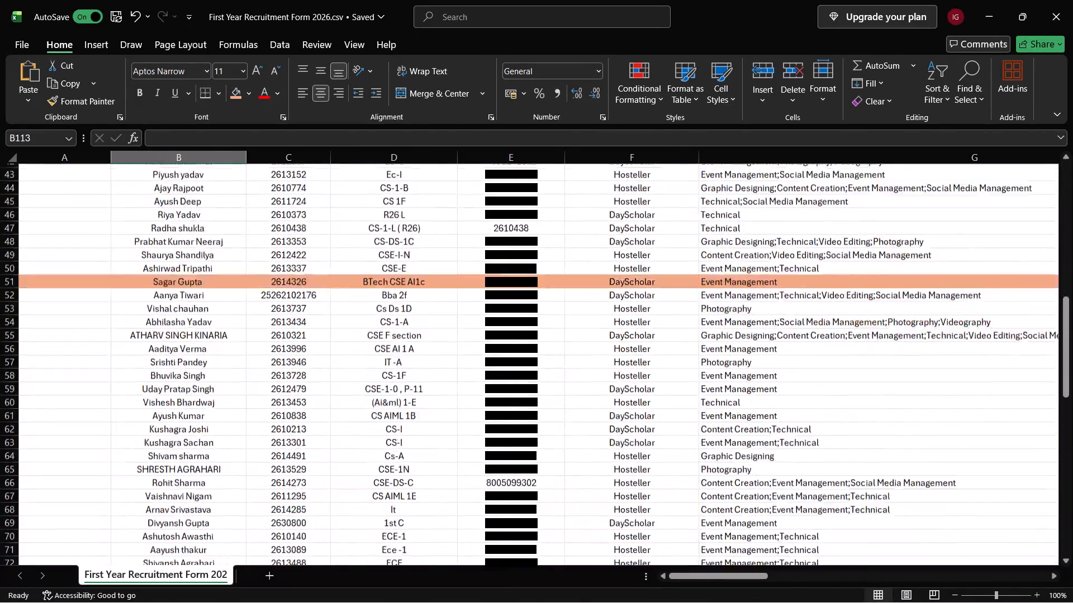
scroll(268, 360, down, 1)
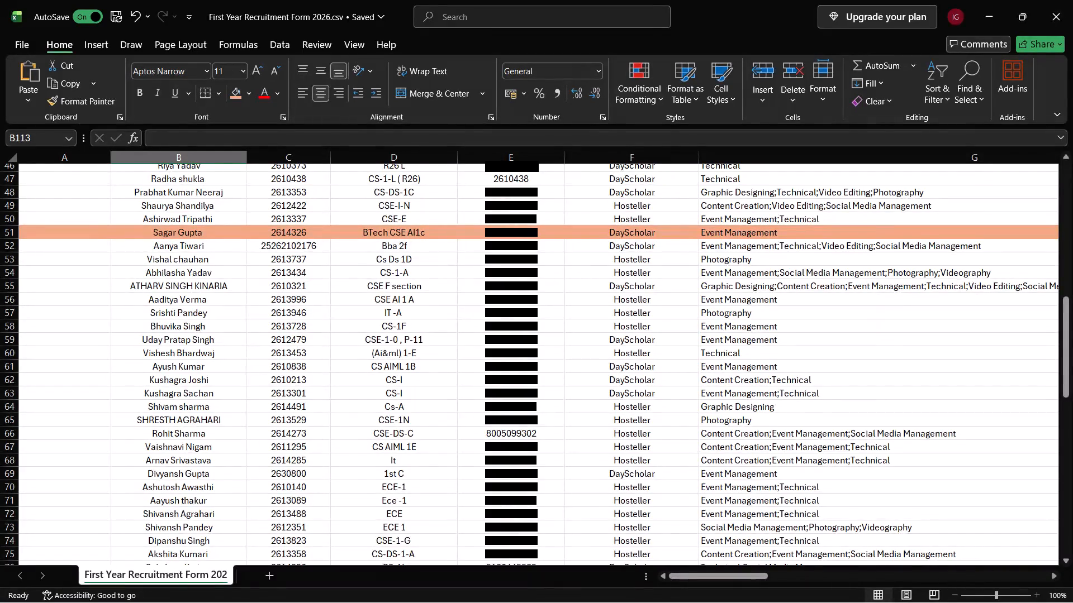
scroll(258, 369, down, 2)
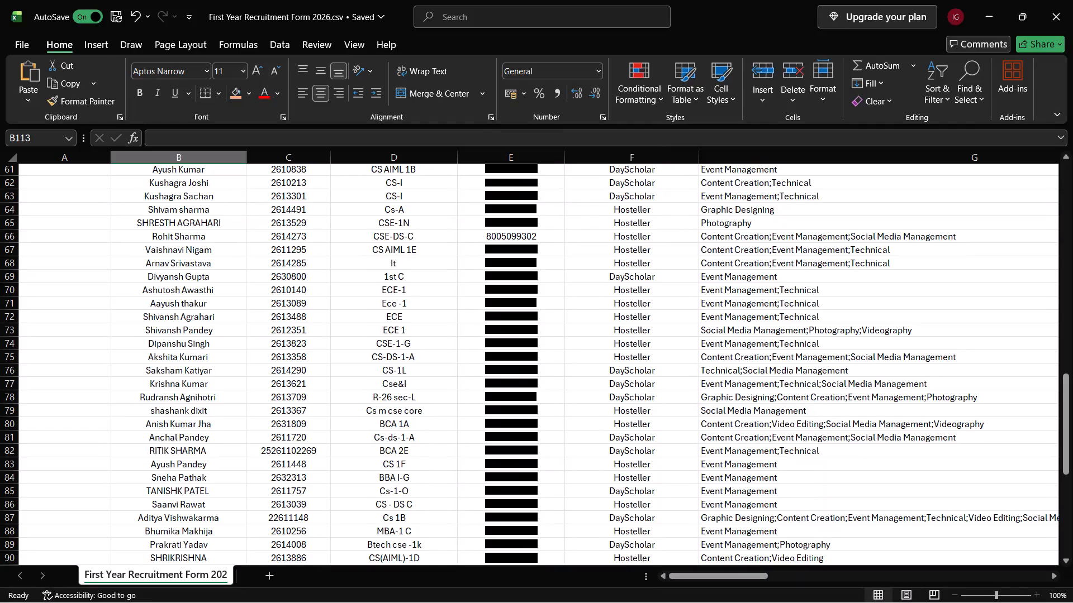
scroll(258, 369, up, 6)
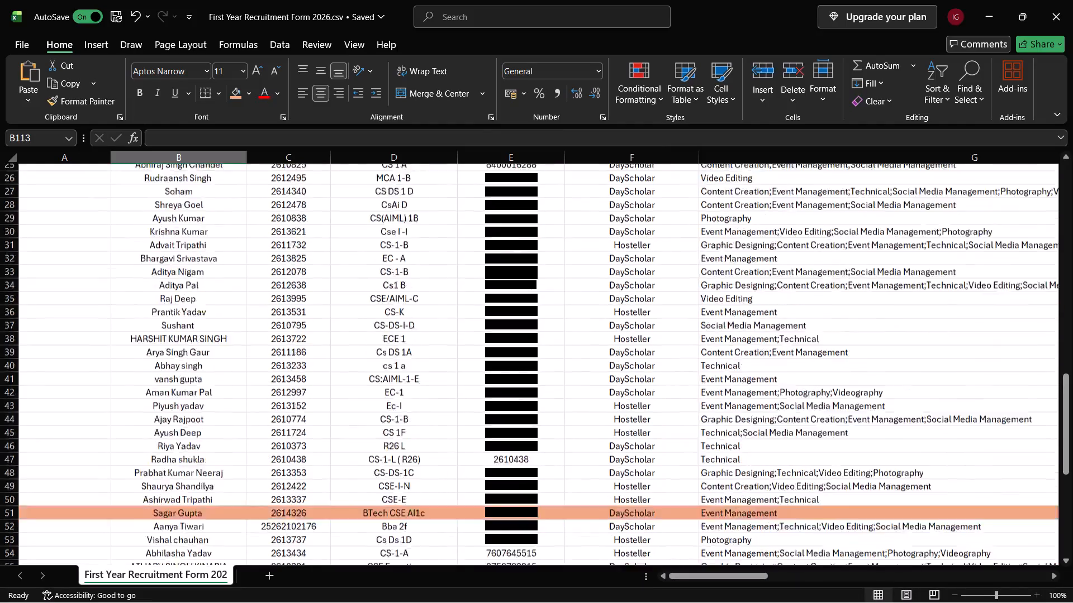
scroll(258, 369, down, 3)
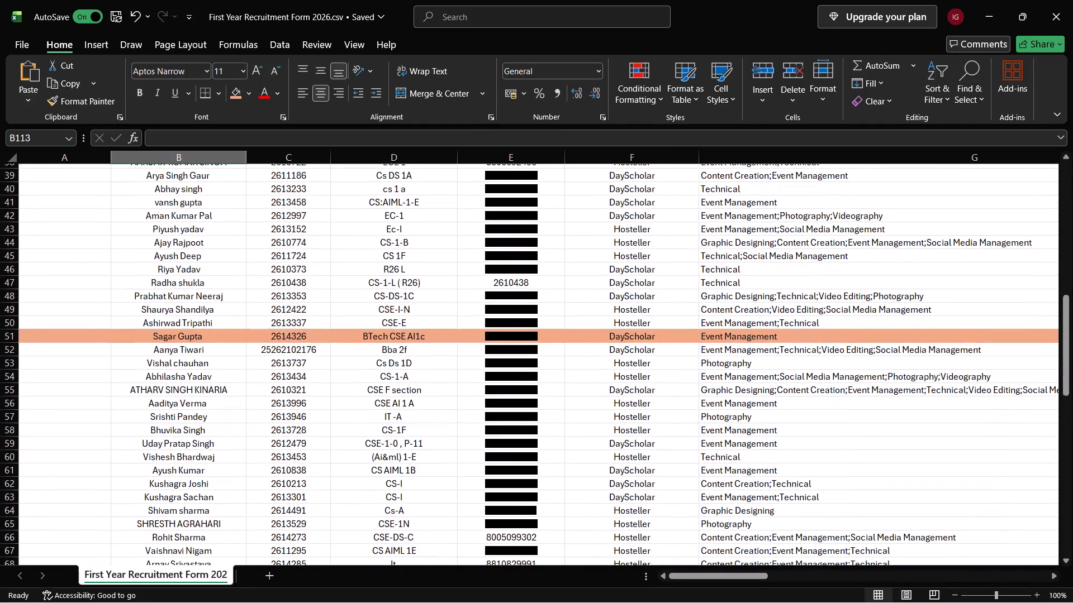
scroll(258, 369, up, 2)
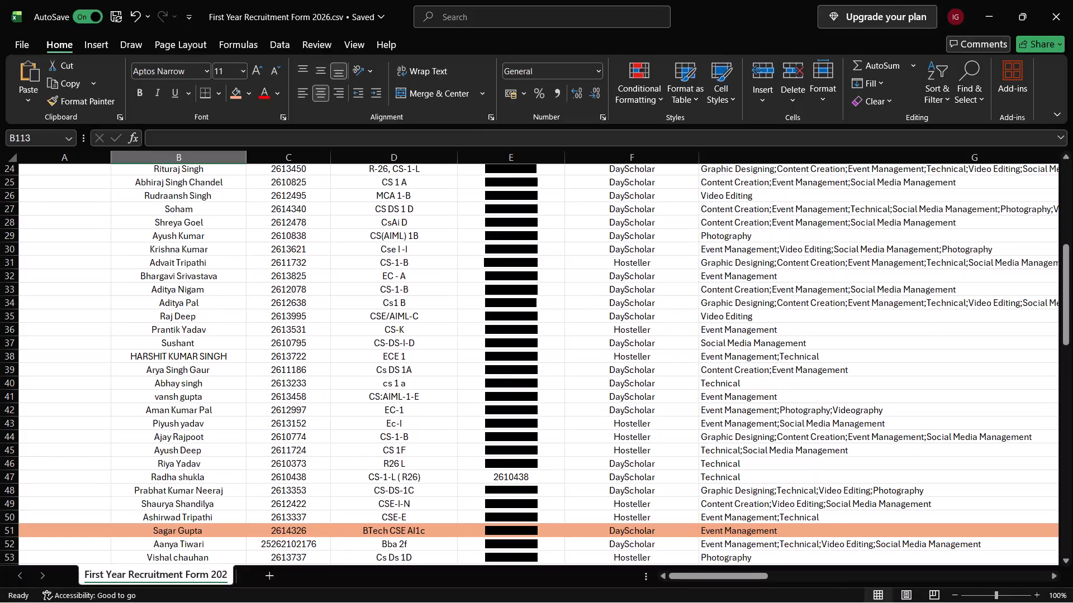
scroll(258, 369, up, 2)
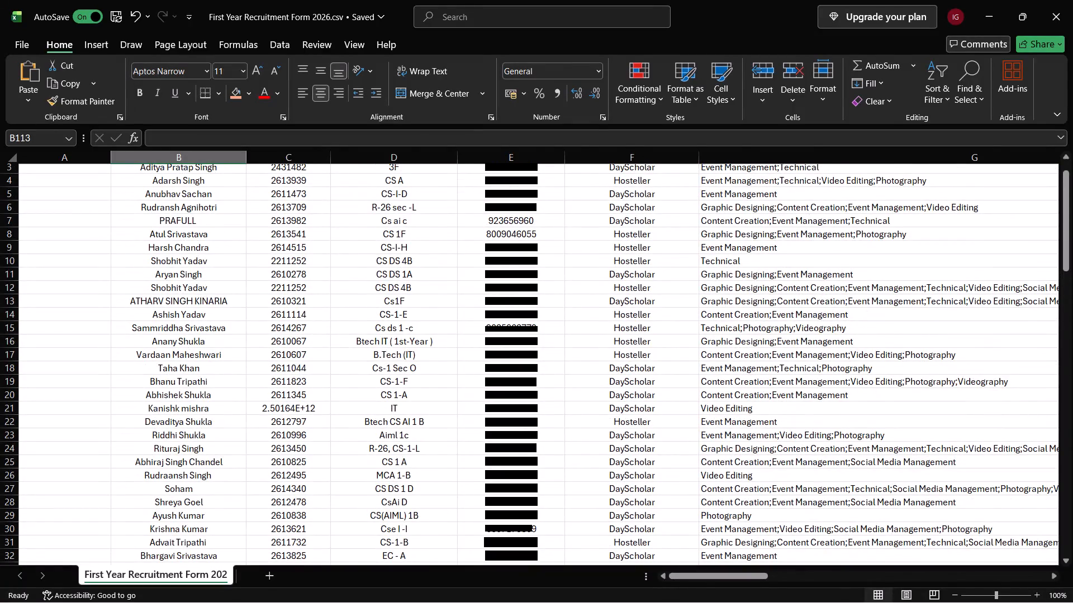
scroll(258, 369, up, 2)
Go through the applicant list from the top down to the added entry in row 112, inspecting the name in row 92.
scroll(258, 369, down, 1)
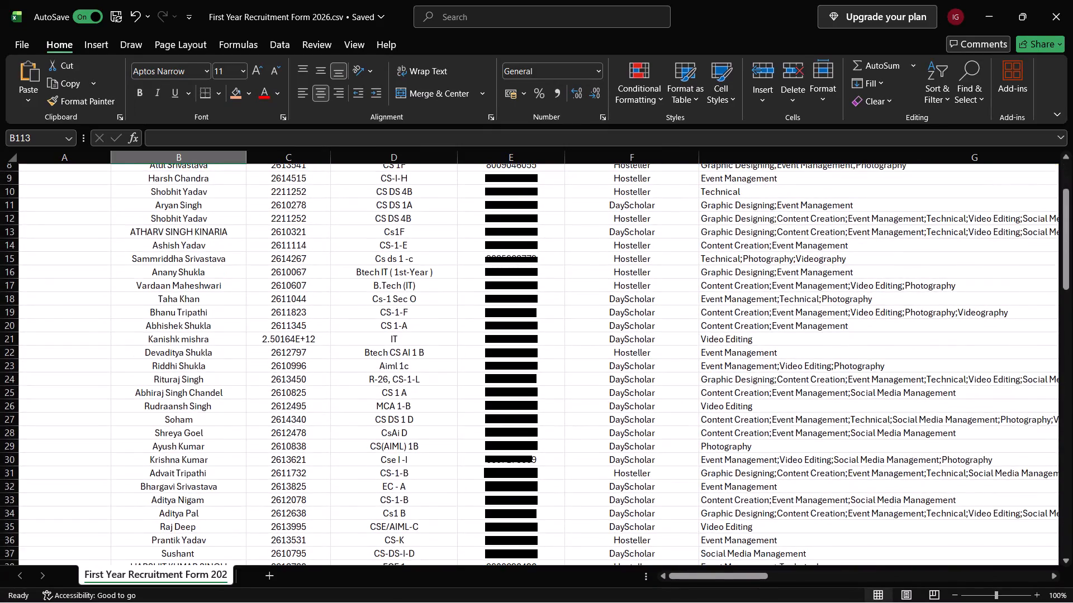
scroll(258, 369, down, 2)
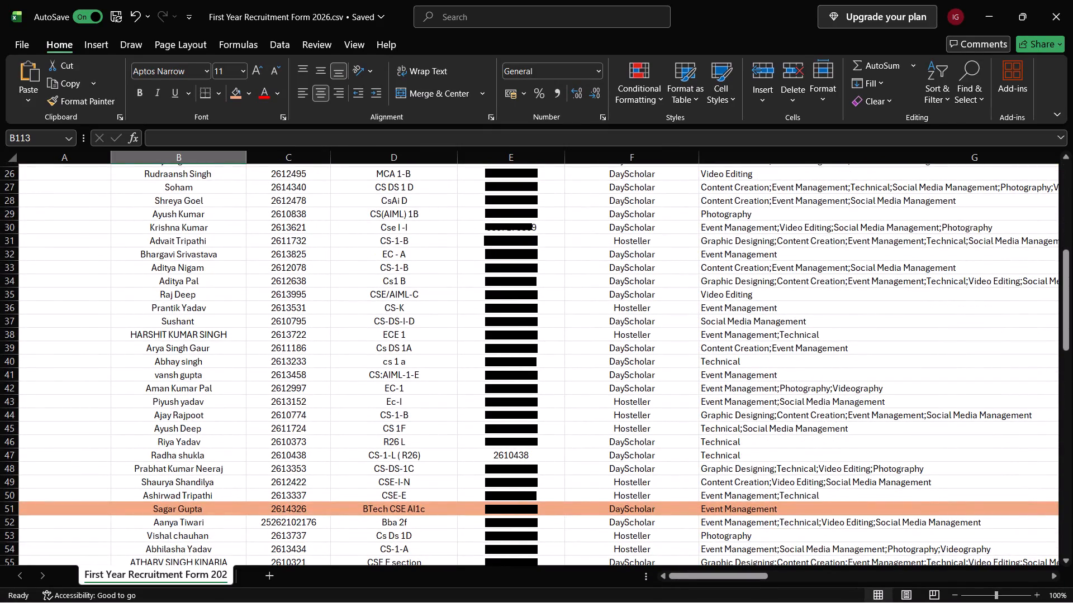
scroll(258, 369, down, 2)
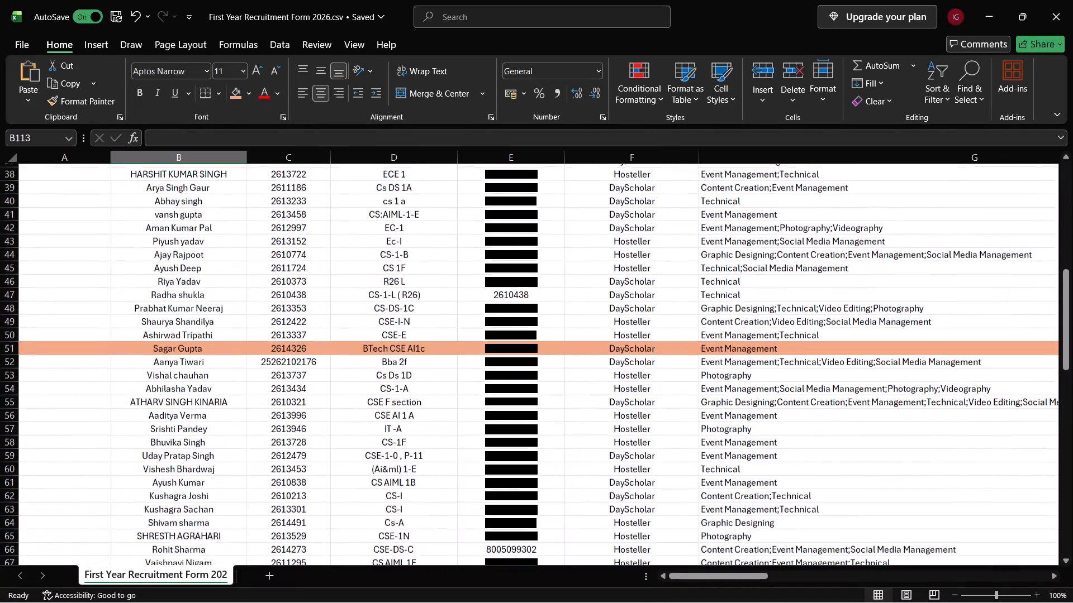
scroll(221, 358, down, 3)
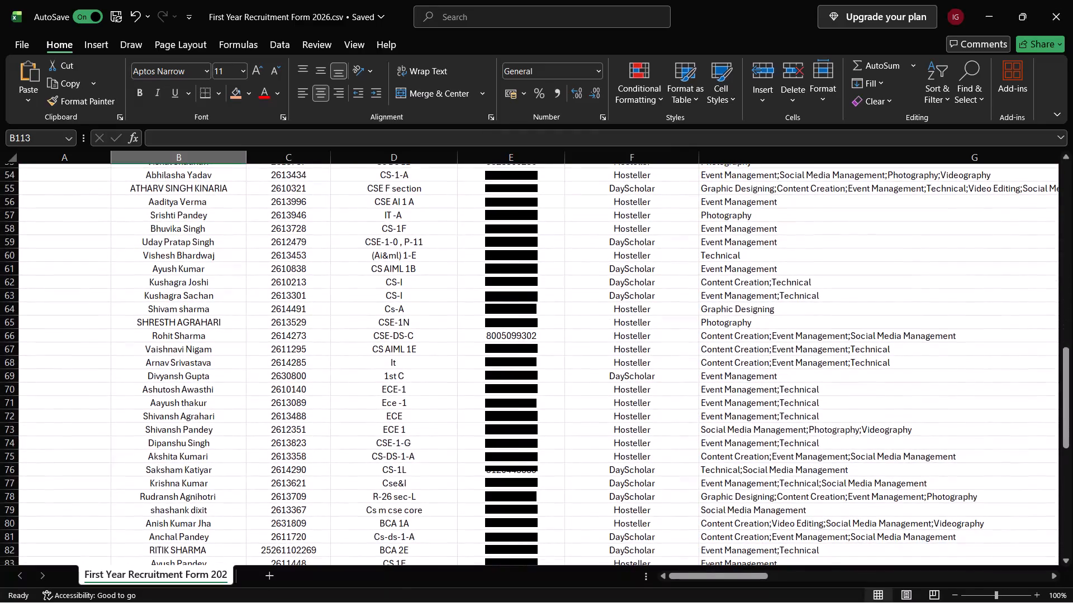
scroll(221, 370, down, 1)
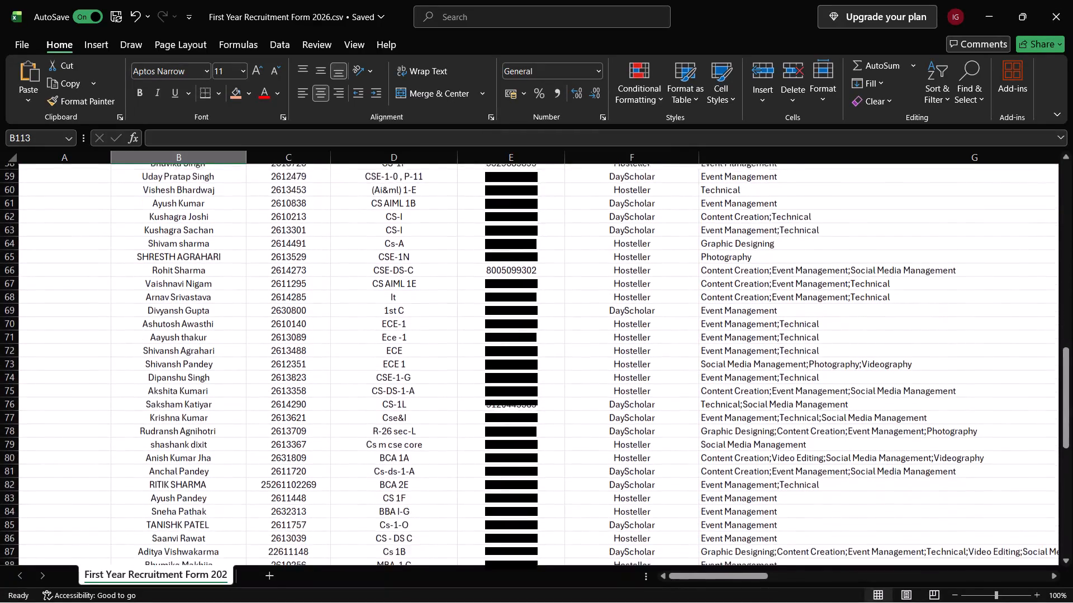
scroll(221, 370, down, 1)
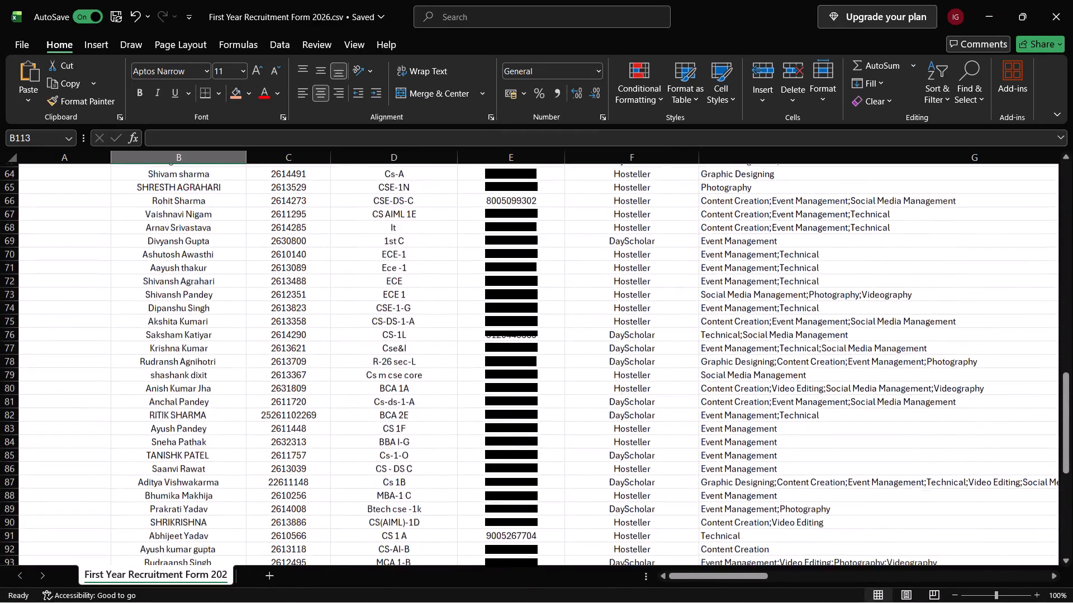
scroll(221, 370, down, 3)
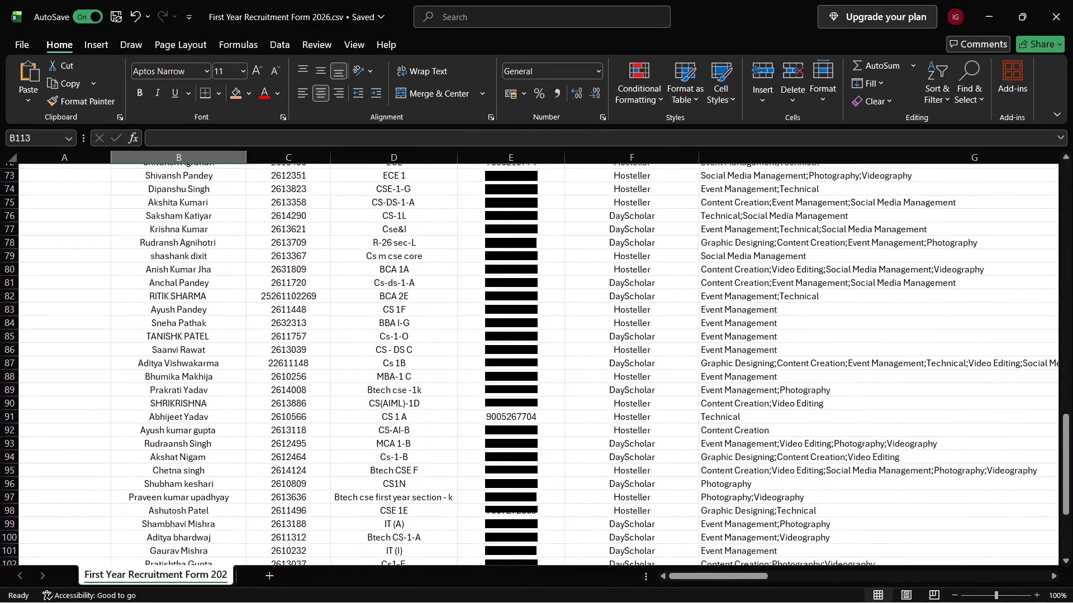
click(201, 430)
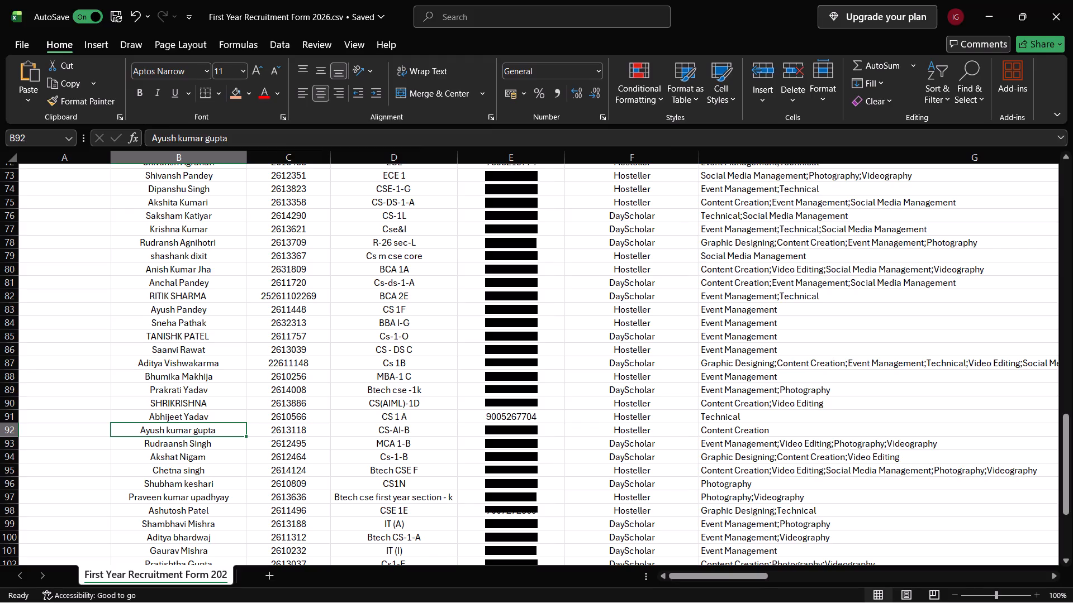
scroll(556, 413, down, 2)
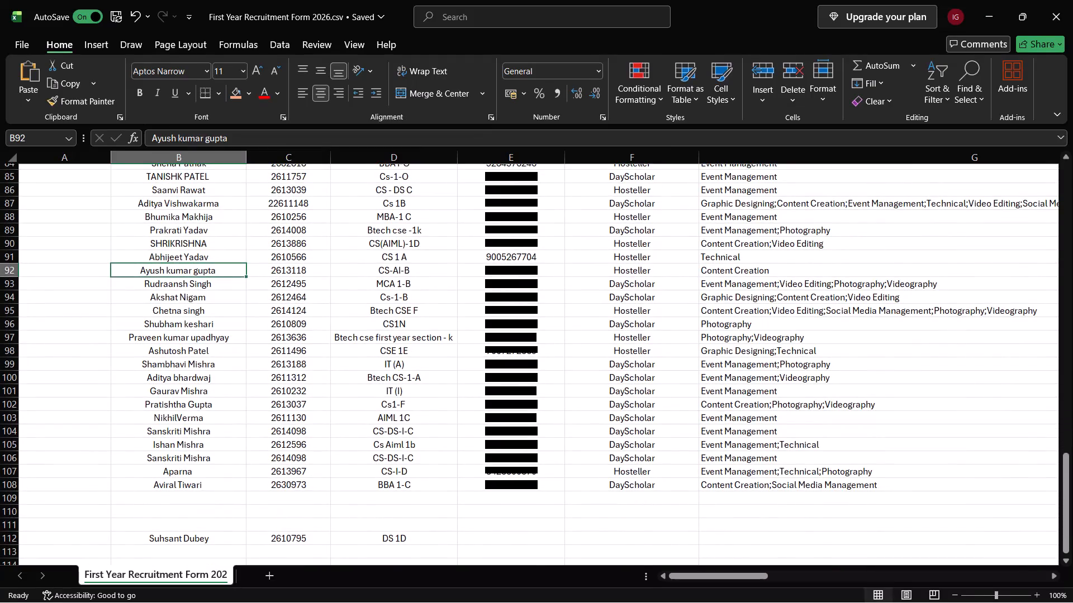
Go back up the list and inspect the name and interested domain of the applicant in row 61, comparing the surrounding rows.
scroll(213, 280, up, 2)
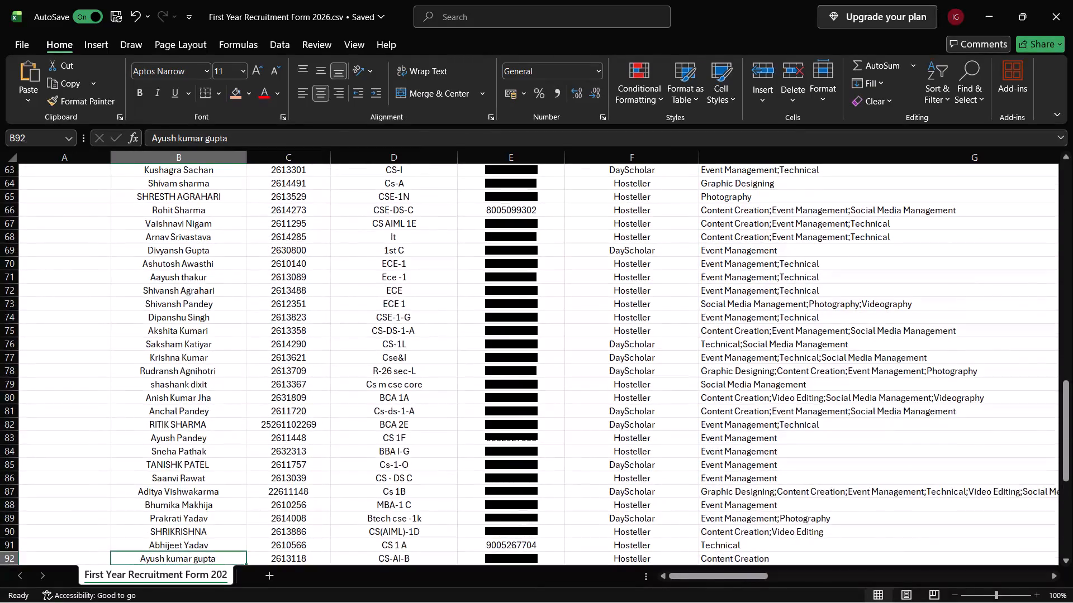
scroll(213, 280, up, 2)
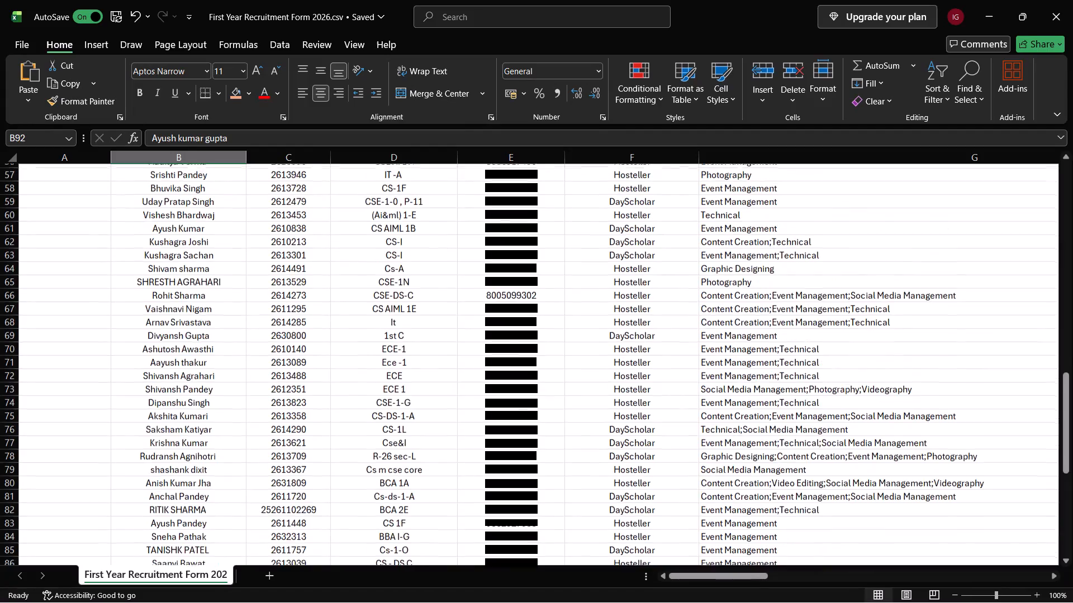
scroll(203, 309, up, 2)
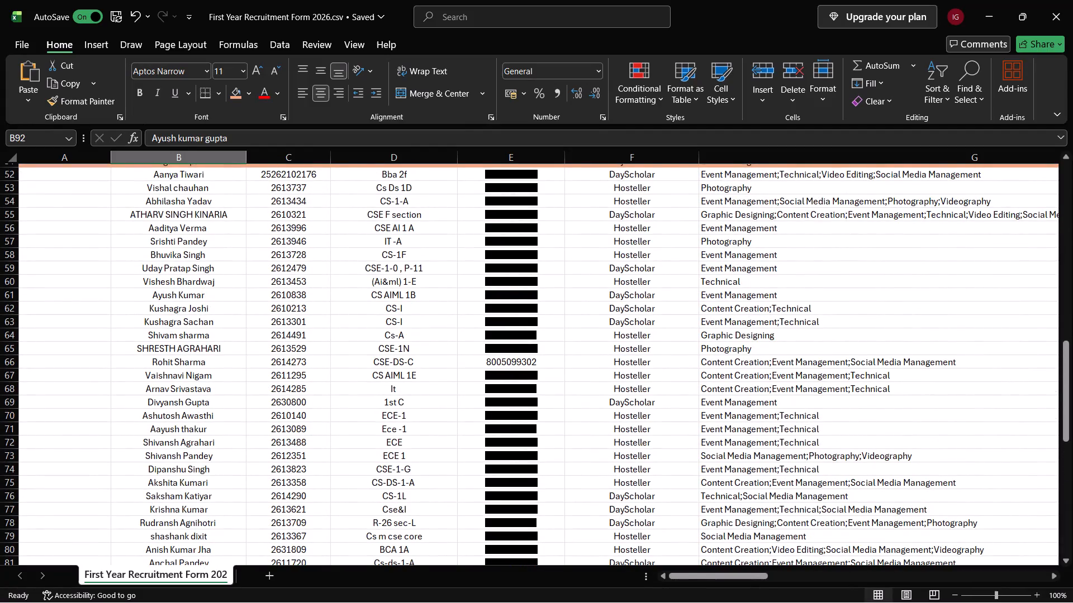
click(186, 293)
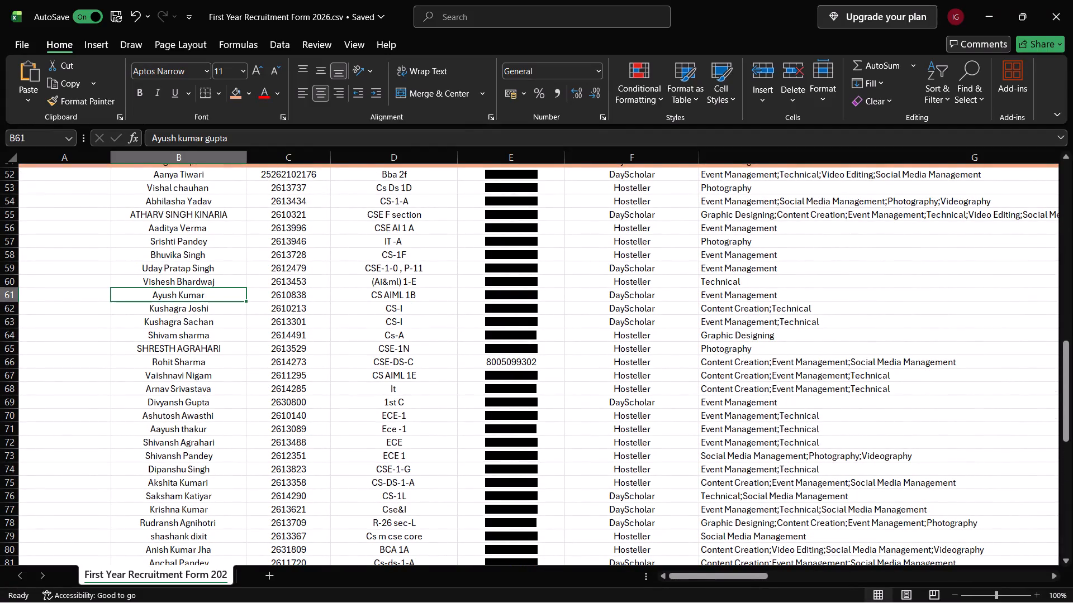
click(736, 299)
click(194, 295)
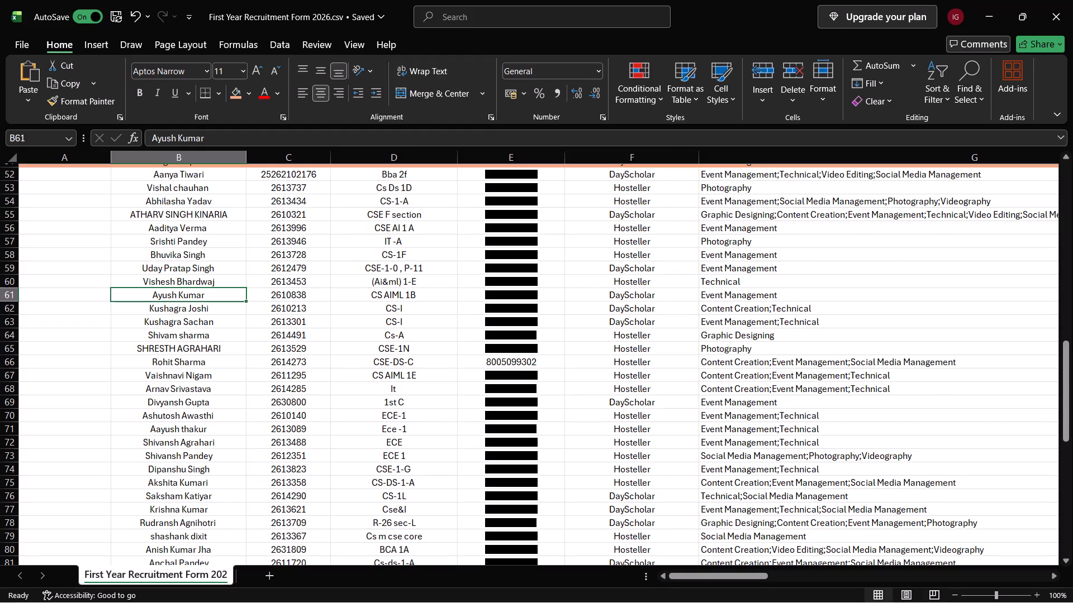
scroll(194, 295, up, 1)
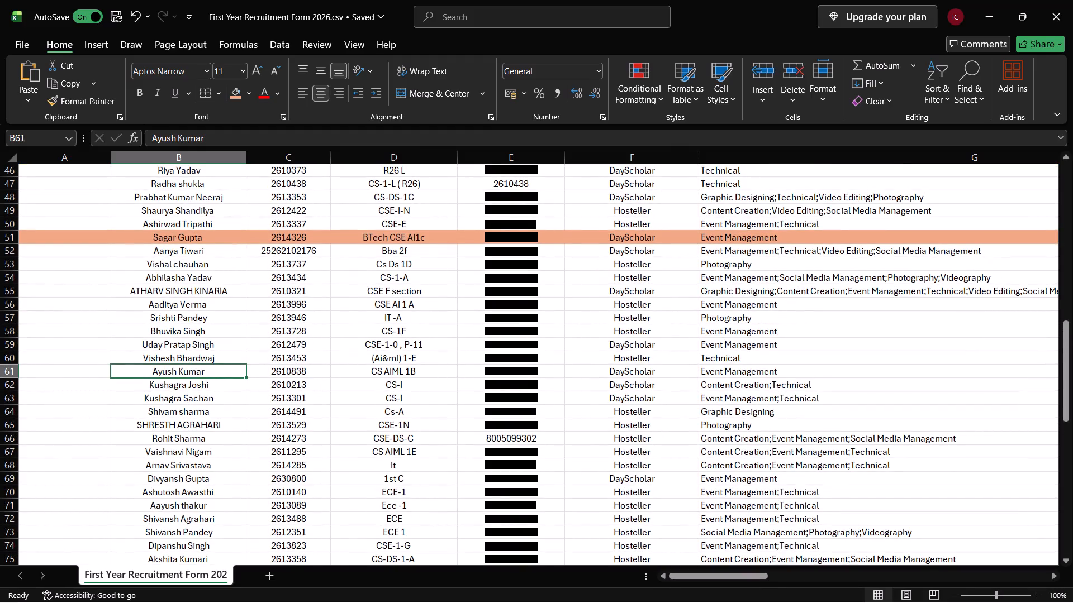
scroll(211, 366, down, 1)
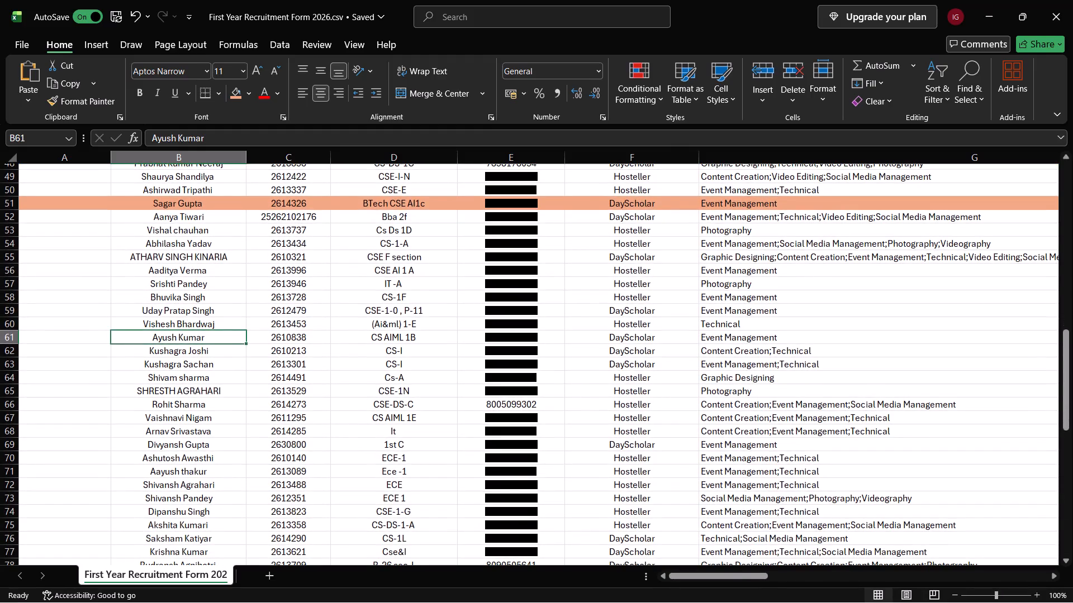
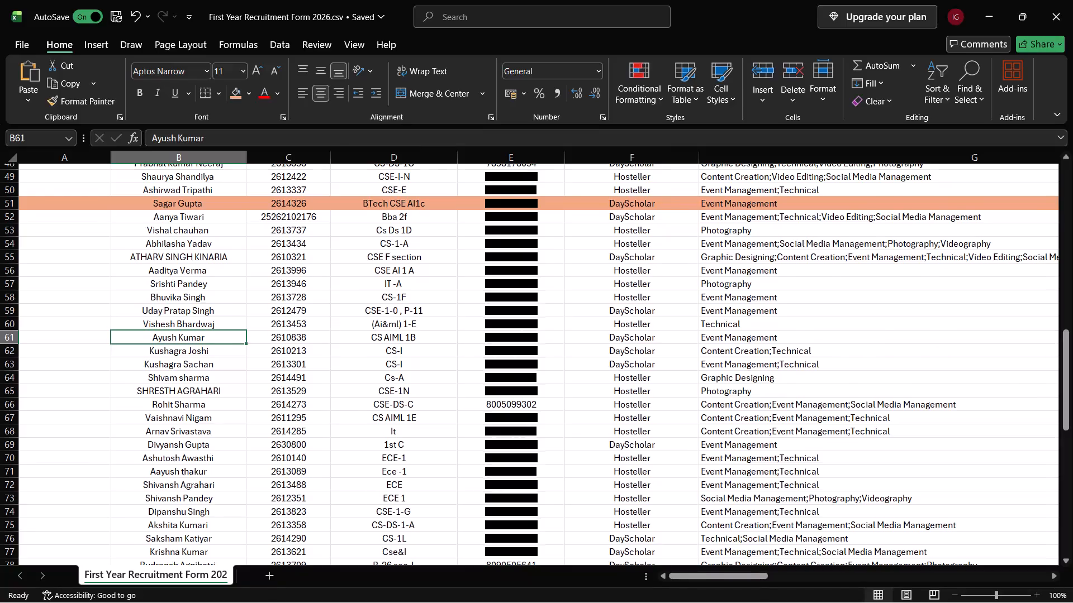
Look through the applicant names from row 61 up to the header row and down to the blank row below the last added entry.
scroll(297, 300, up, 3)
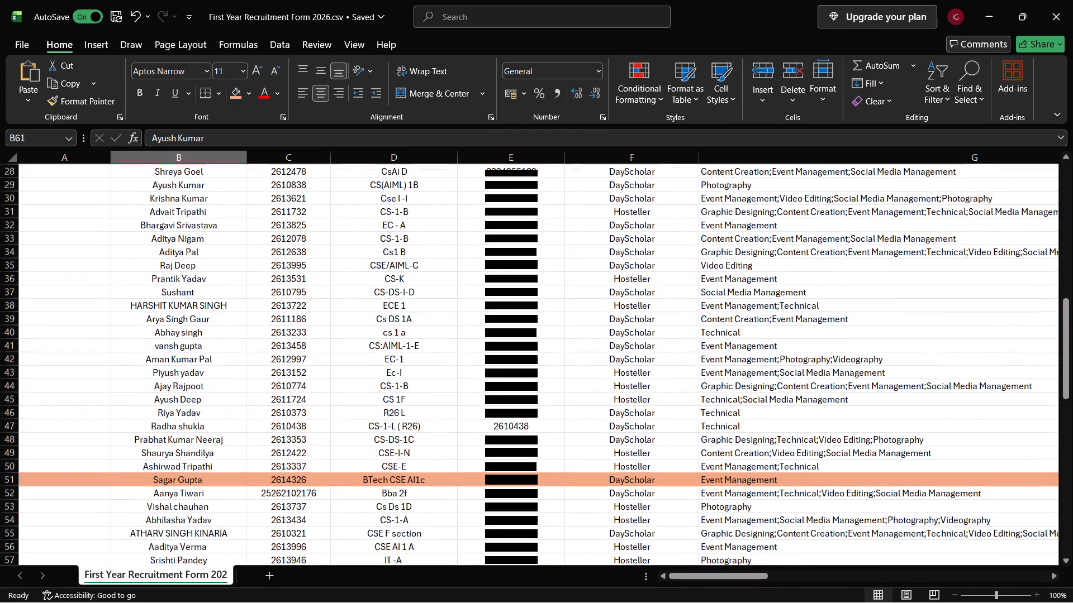
scroll(297, 300, up, 2)
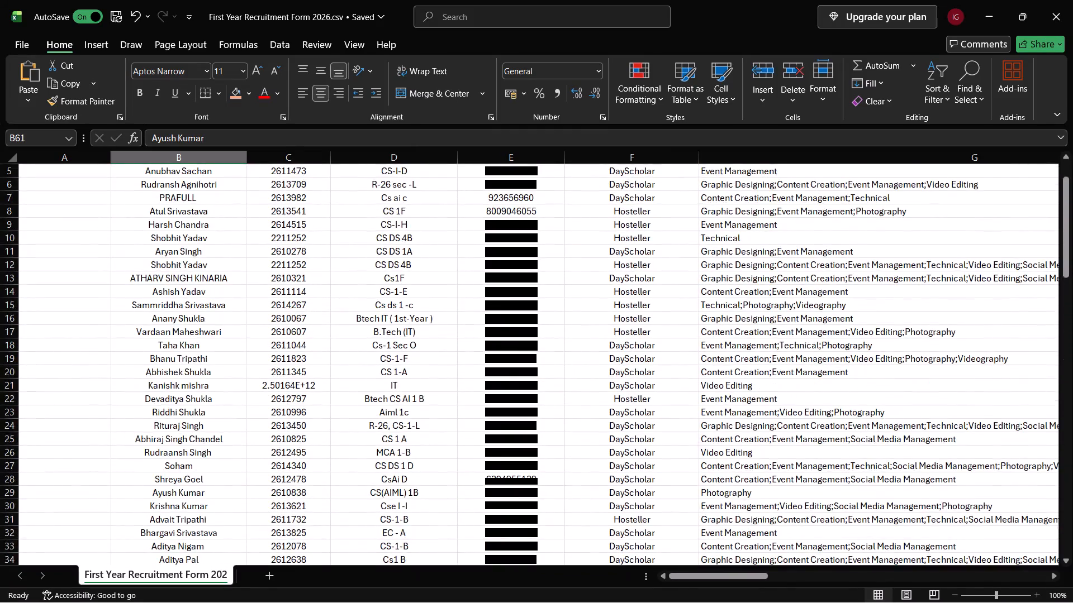
scroll(297, 300, up, 1)
scroll(297, 300, down, 1)
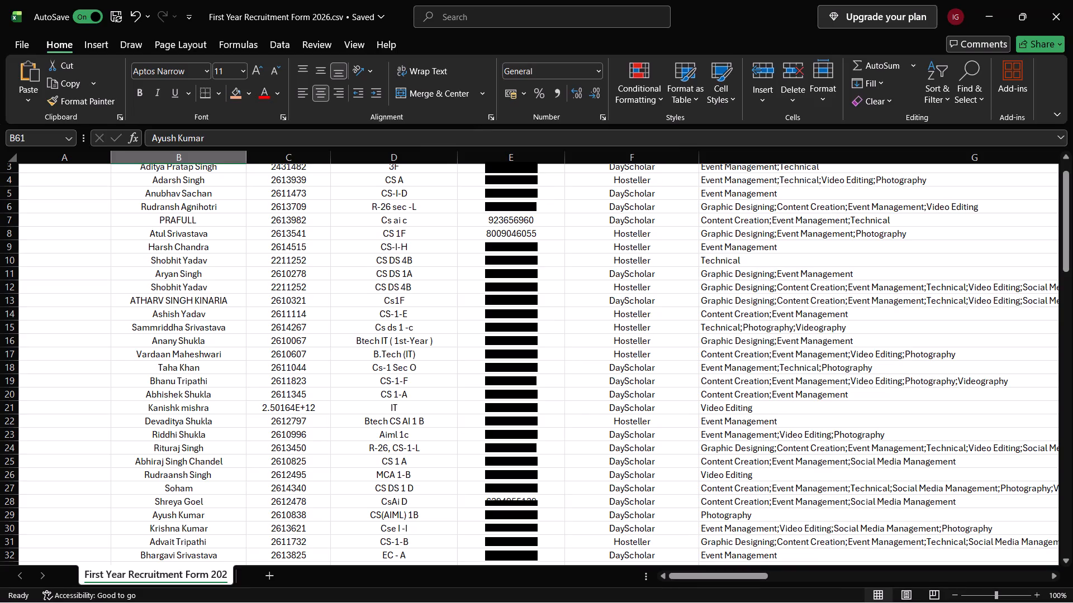
scroll(247, 331, up, 2)
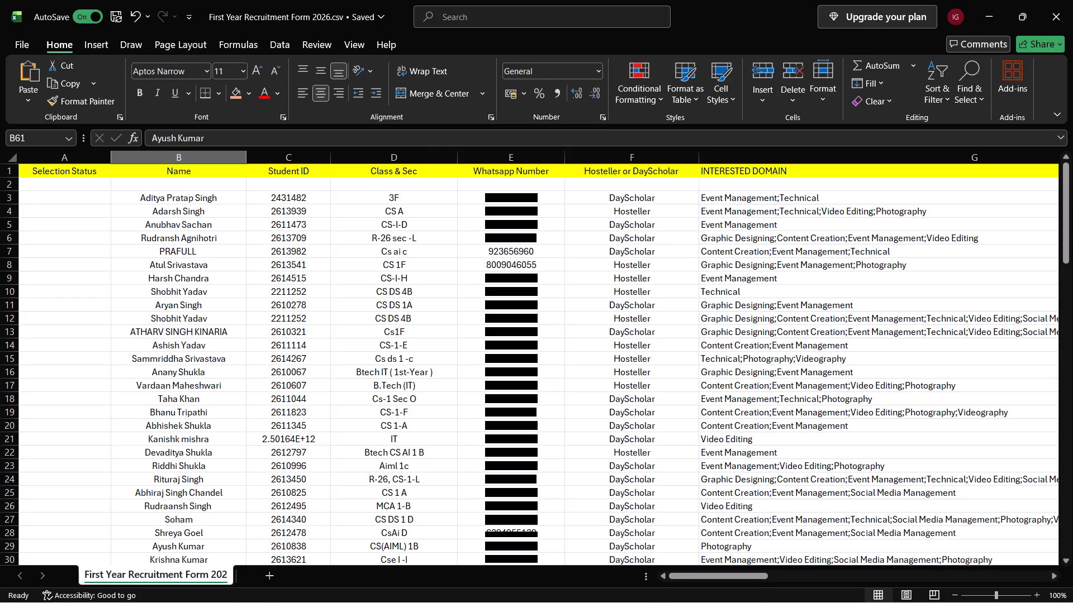
scroll(247, 331, down, 9)
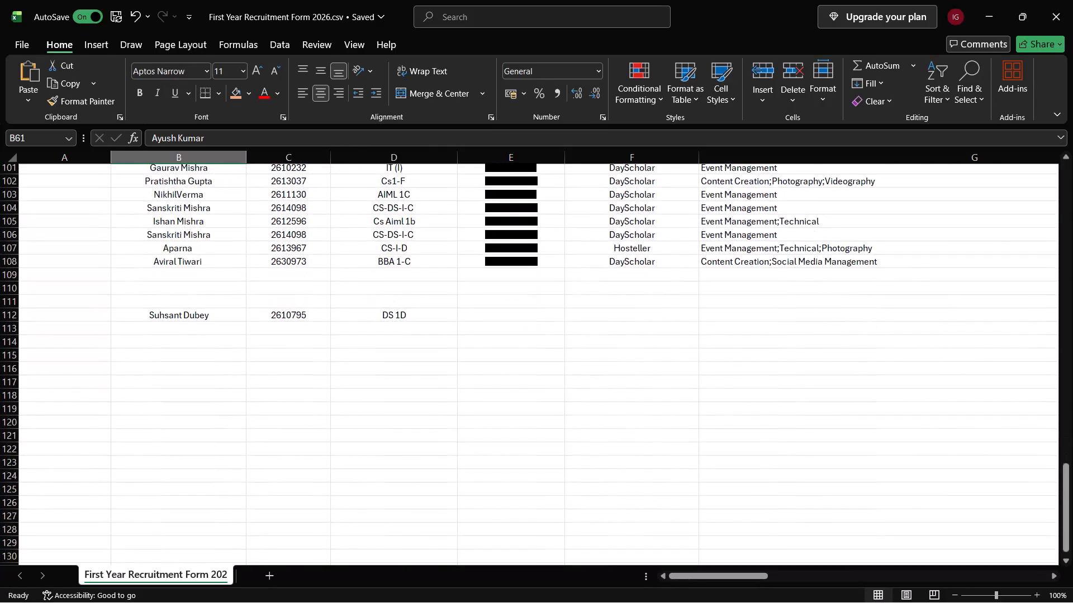
click(215, 324)
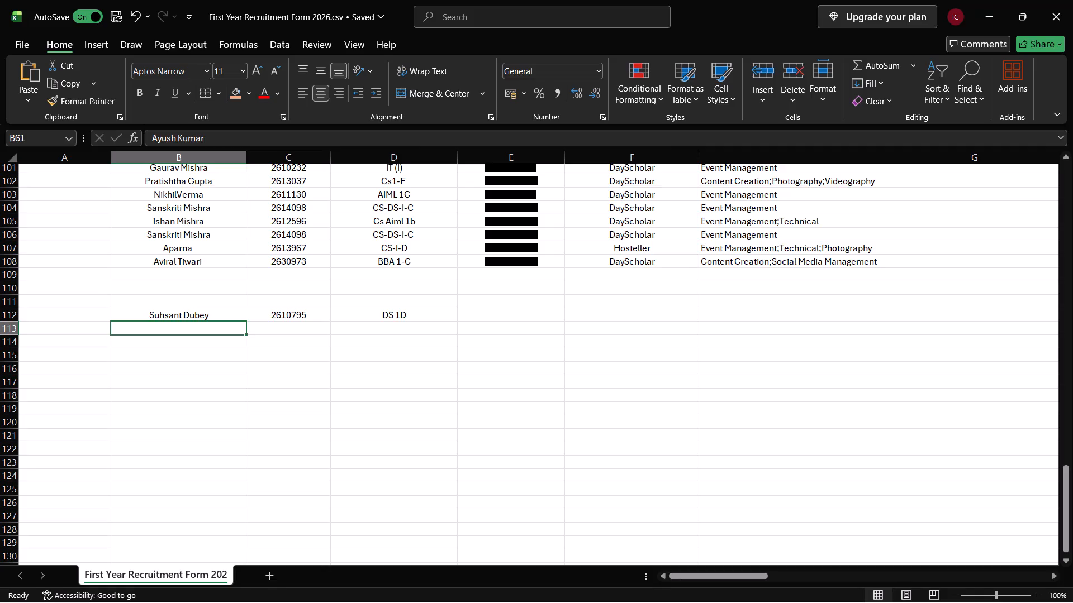
Highlight the entire row 15 of the Cs ds 1 -c applicant with a light green theme fill.
scroll(215, 324, up, 10)
scroll(215, 324, down, 1)
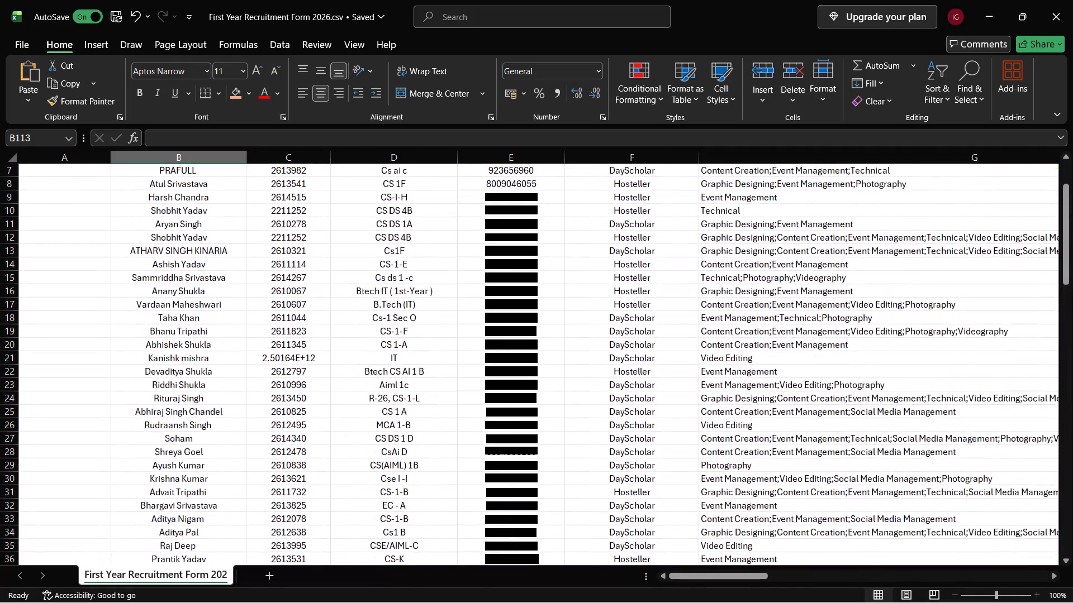
click(10, 278)
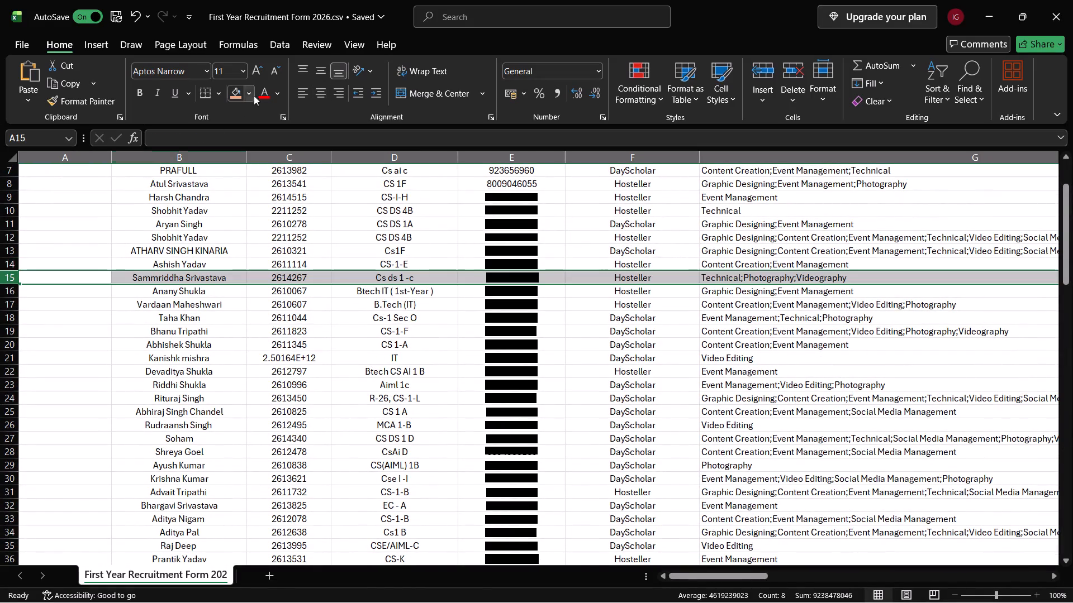
click(251, 93)
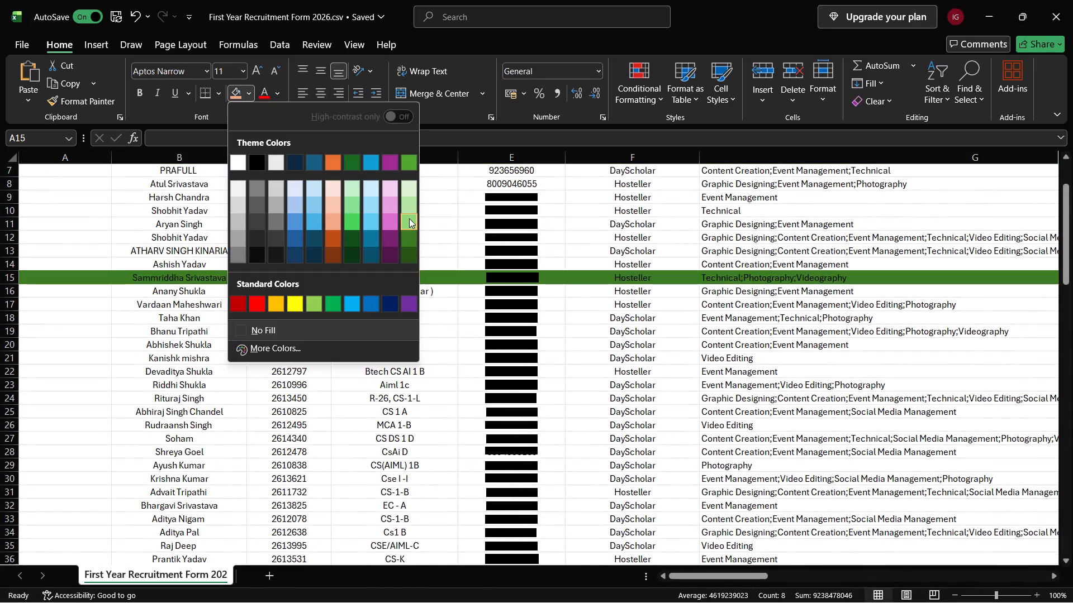
click(409, 218)
click(296, 319)
Add the missing applicant in row 113 with the full name, the student ID and the class Core 1L.
scroll(229, 348, down, 3)
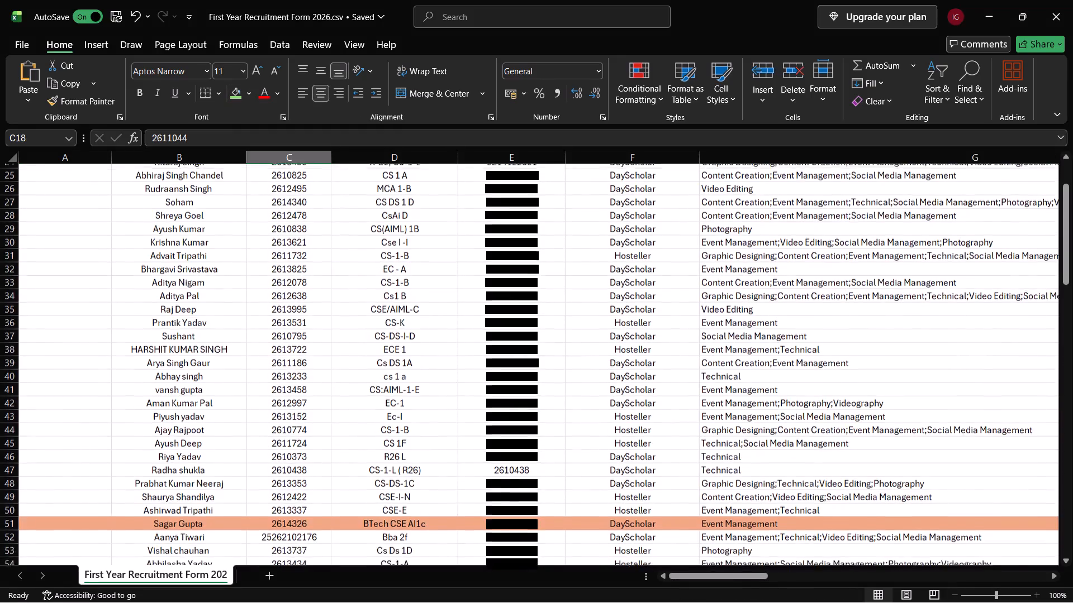
scroll(229, 348, down, 9)
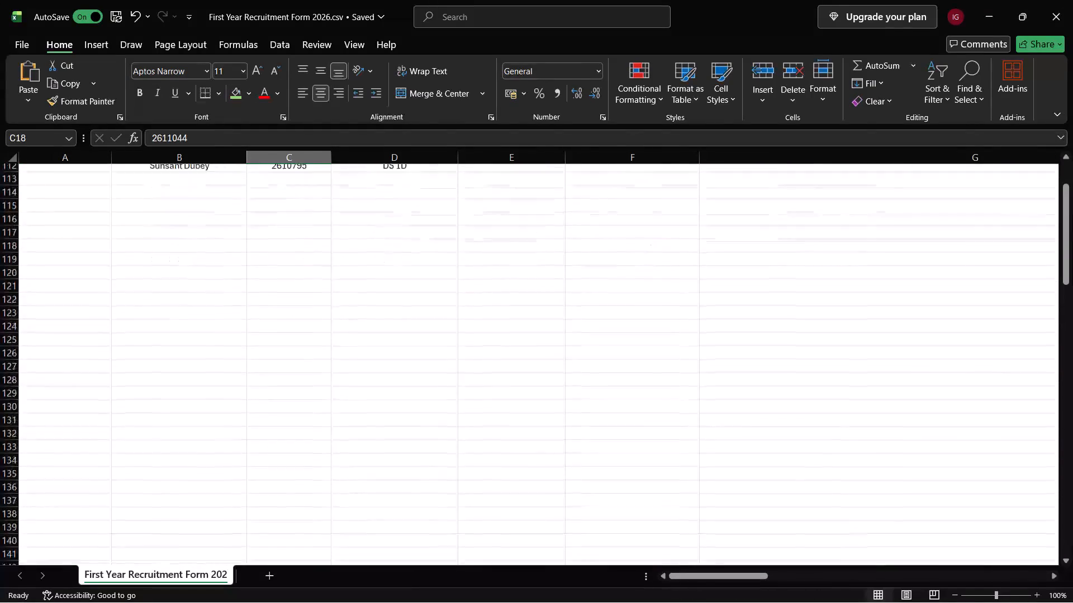
scroll(229, 348, up, 2)
click(193, 330)
click(200, 320)
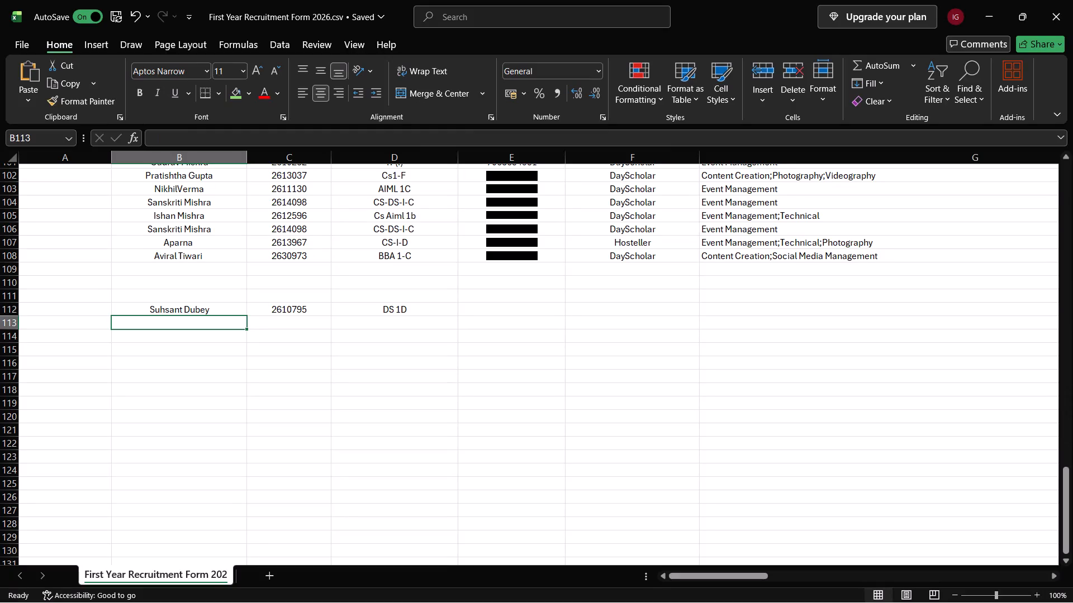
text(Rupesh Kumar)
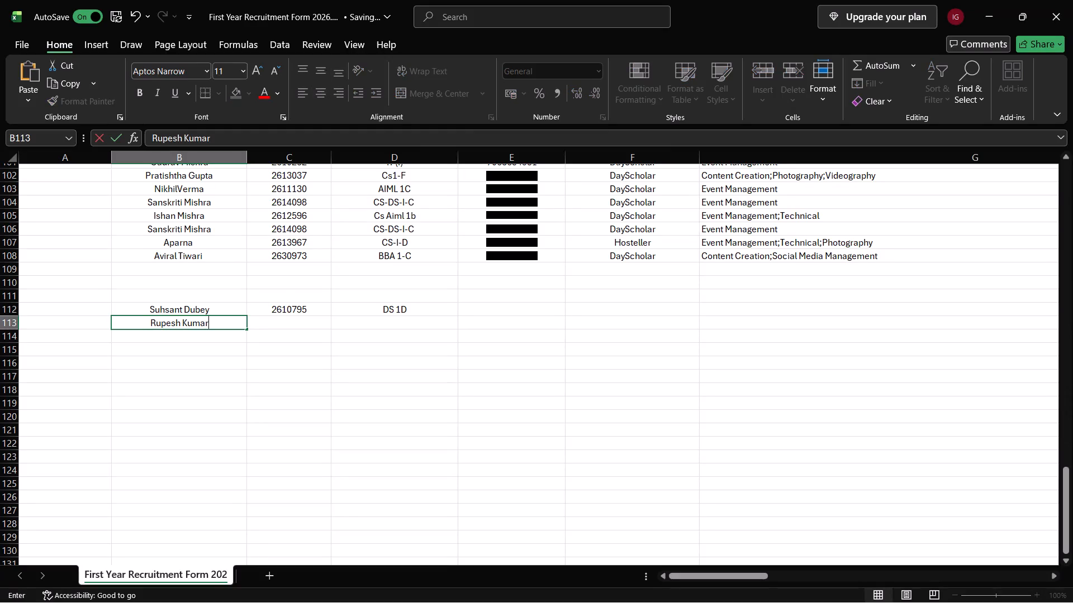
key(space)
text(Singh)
click(287, 323)
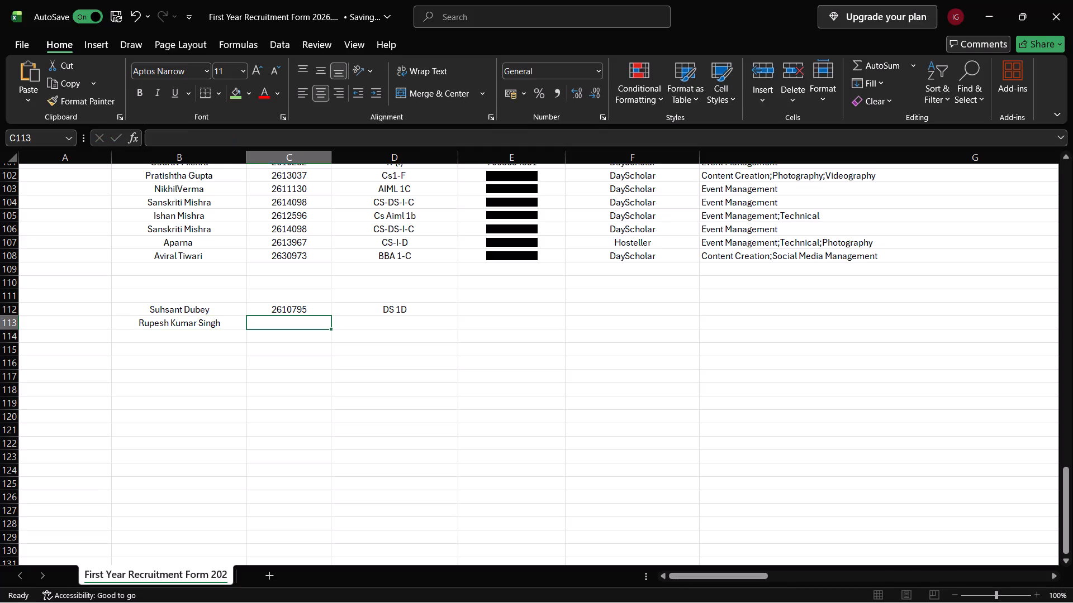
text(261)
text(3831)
click(380, 324)
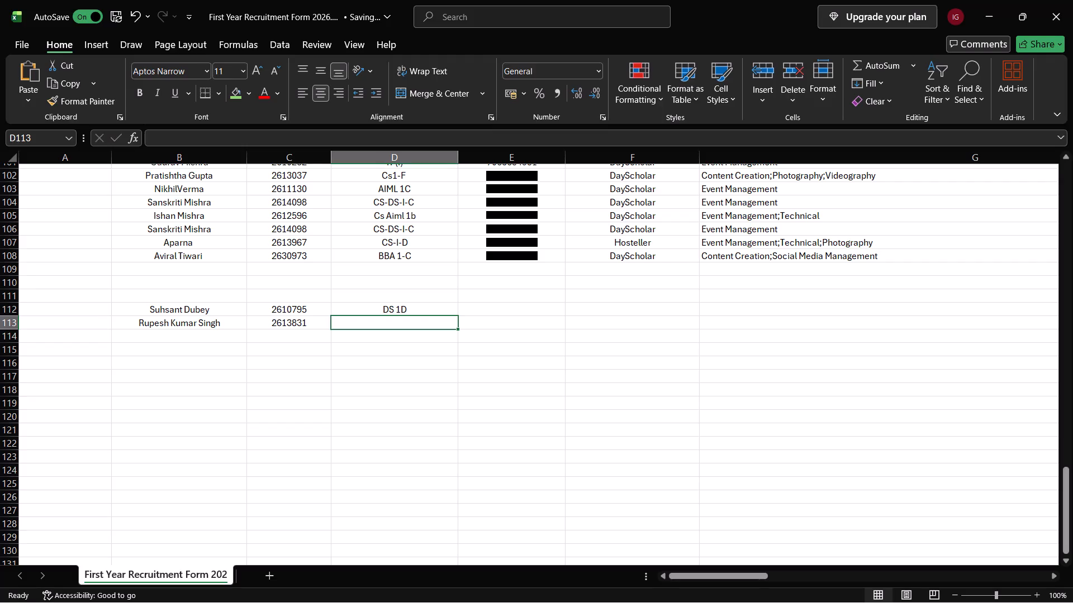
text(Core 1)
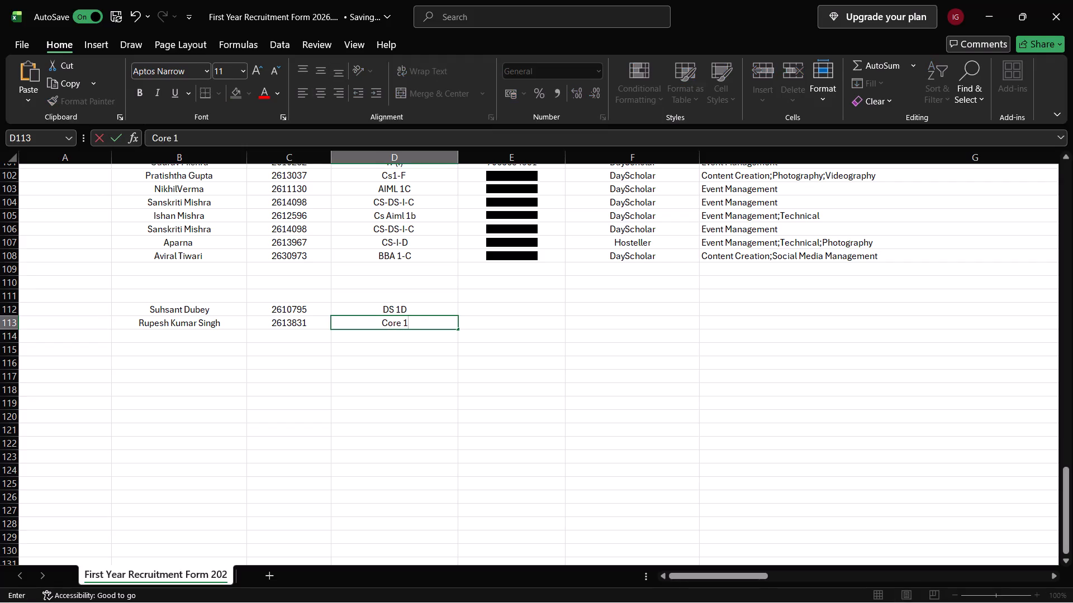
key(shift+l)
scroll(472, 308, up, 1)
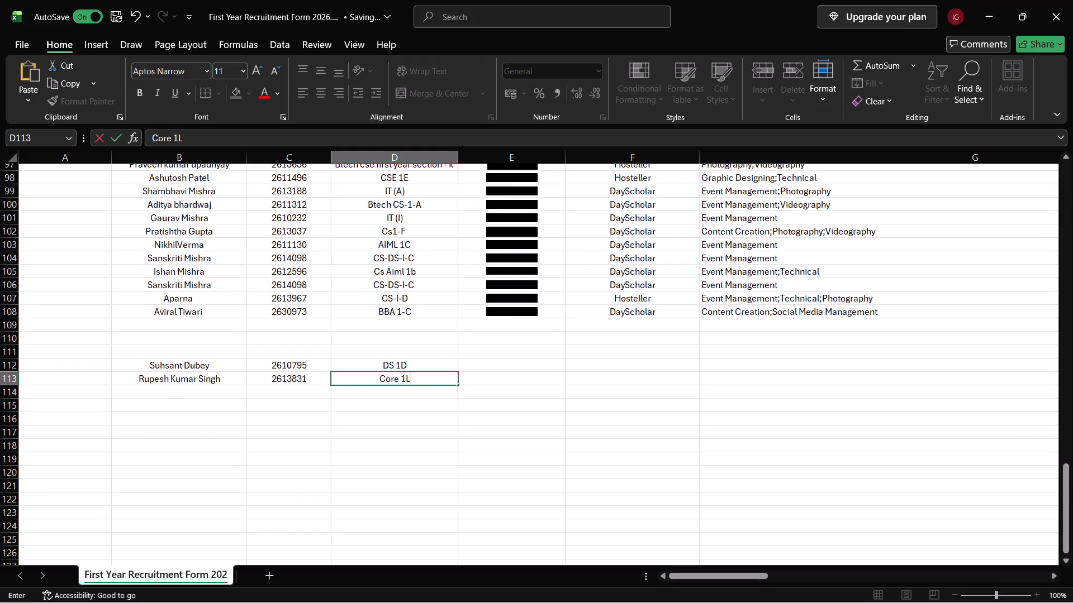
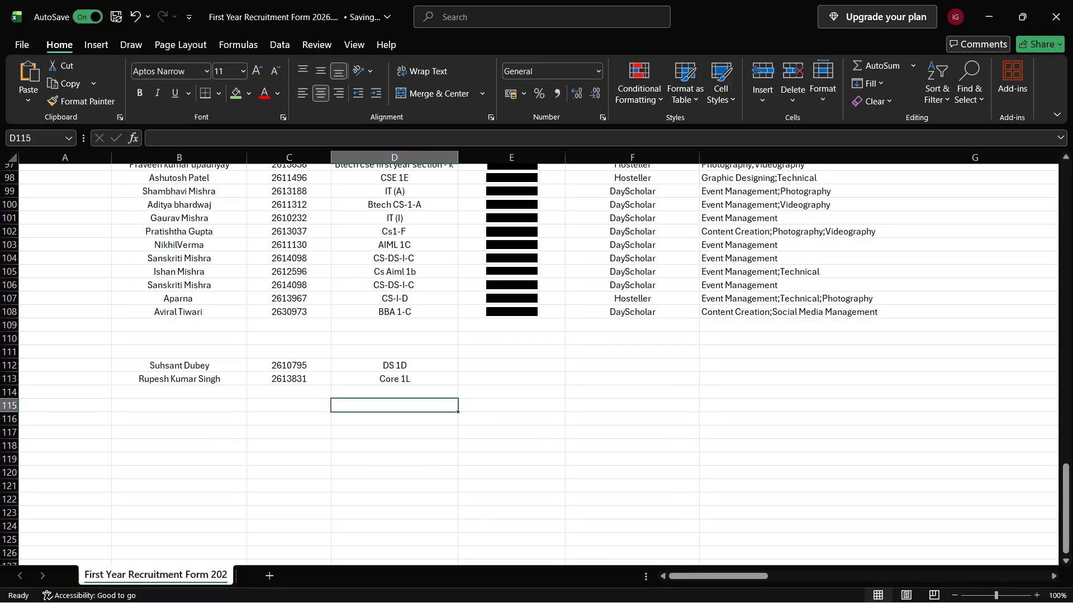
Find the CS 1 A applicant in row 25 and check the name, class and chosen areas of interest.
scroll(365, 315, up, 11)
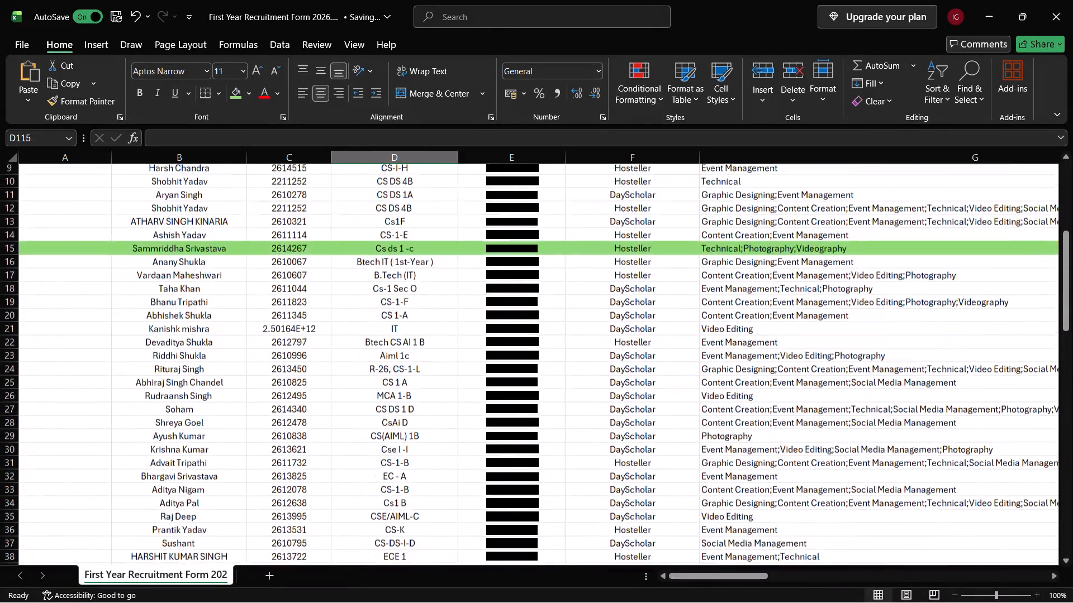
scroll(365, 315, up, 1)
click(192, 383)
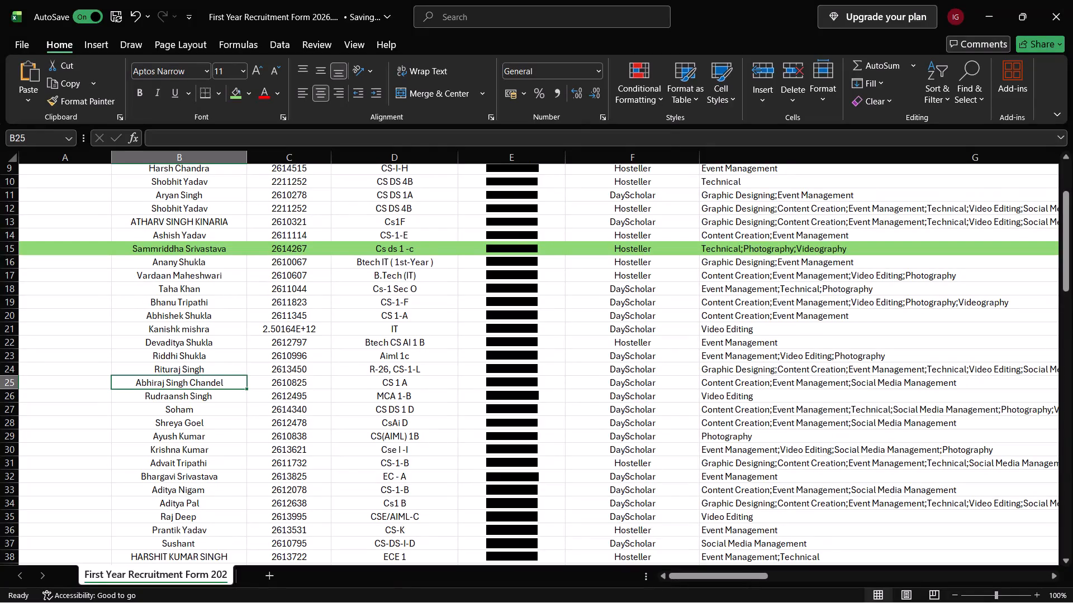
click(731, 381)
click(186, 379)
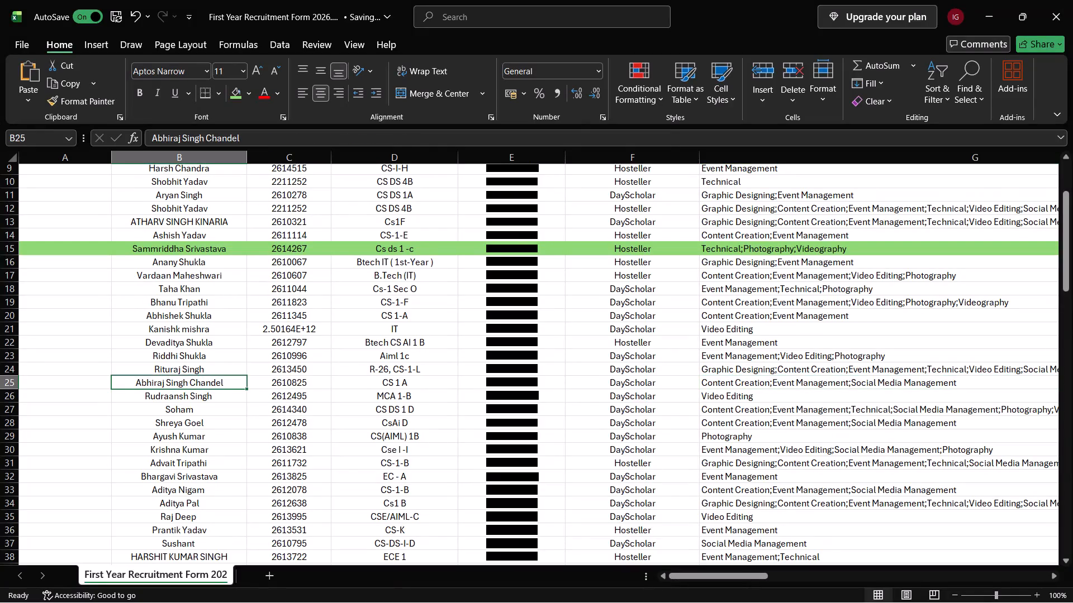
scroll(186, 379, right, 1)
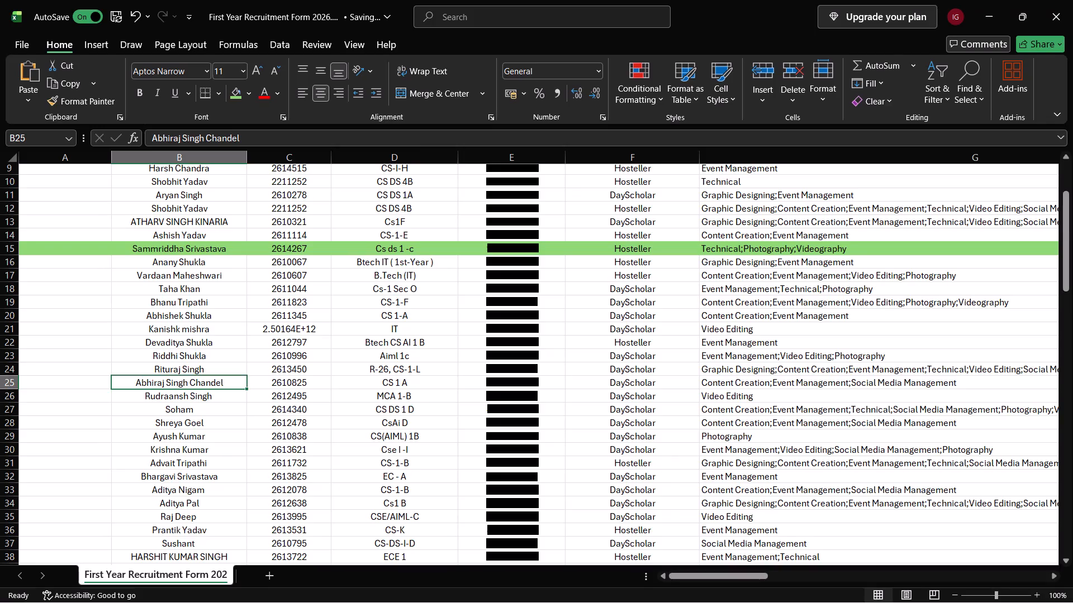
click(371, 386)
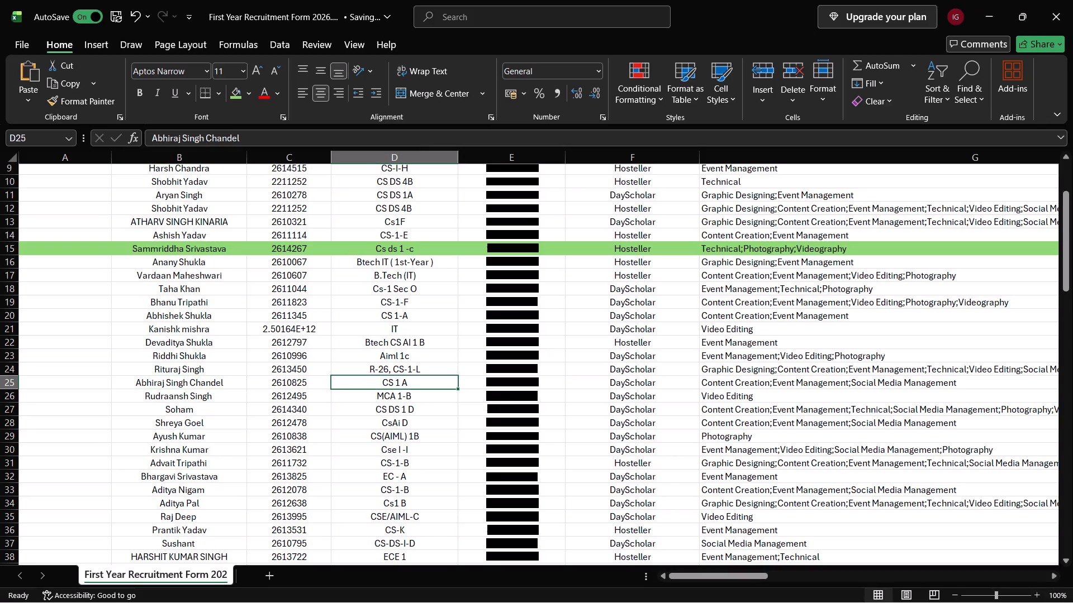
click(205, 383)
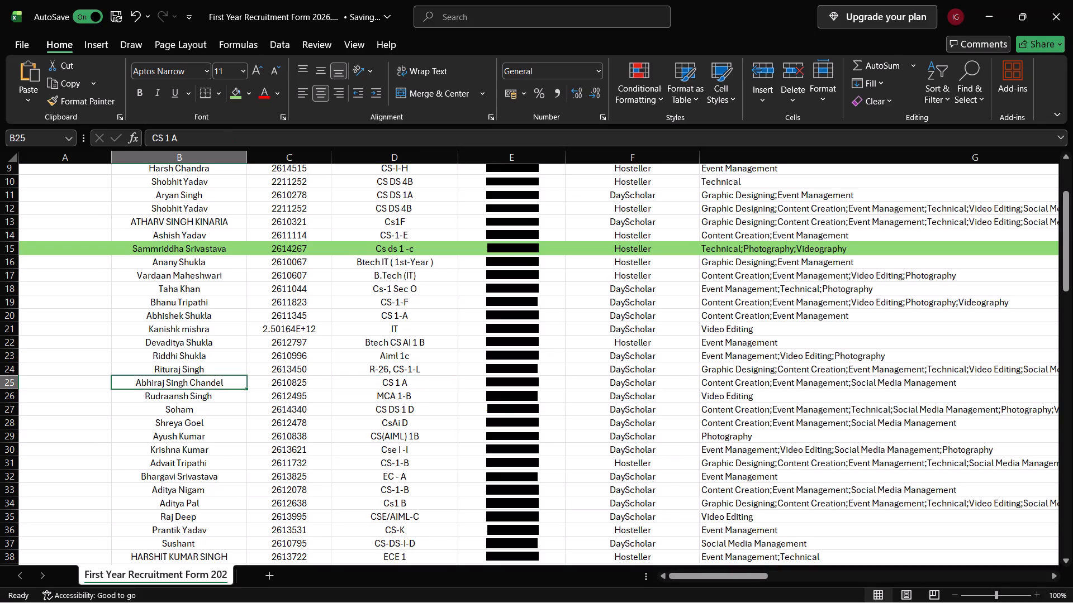
click(756, 384)
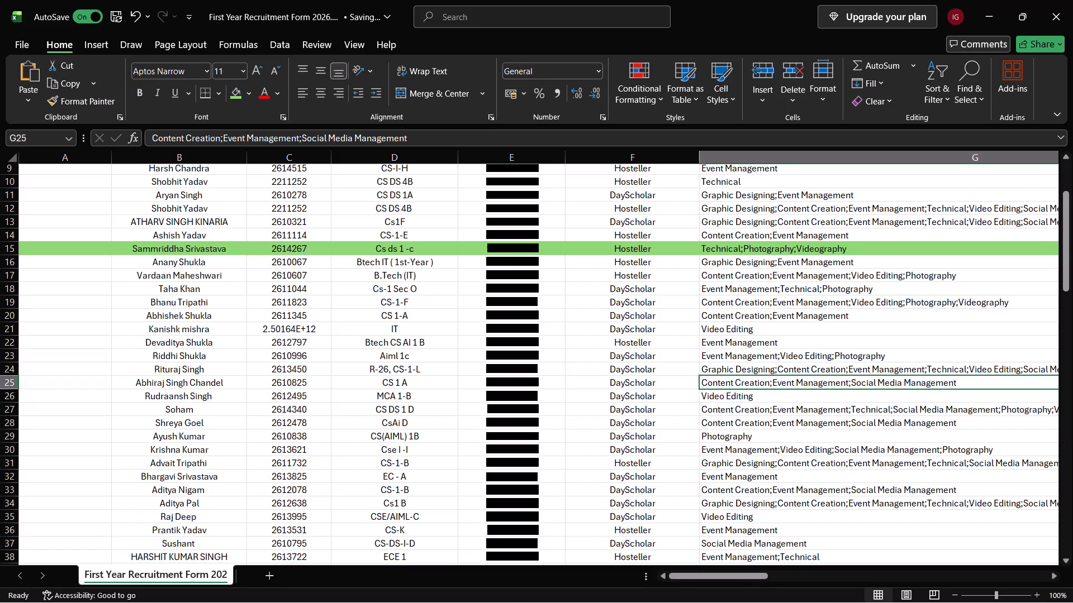
click(201, 383)
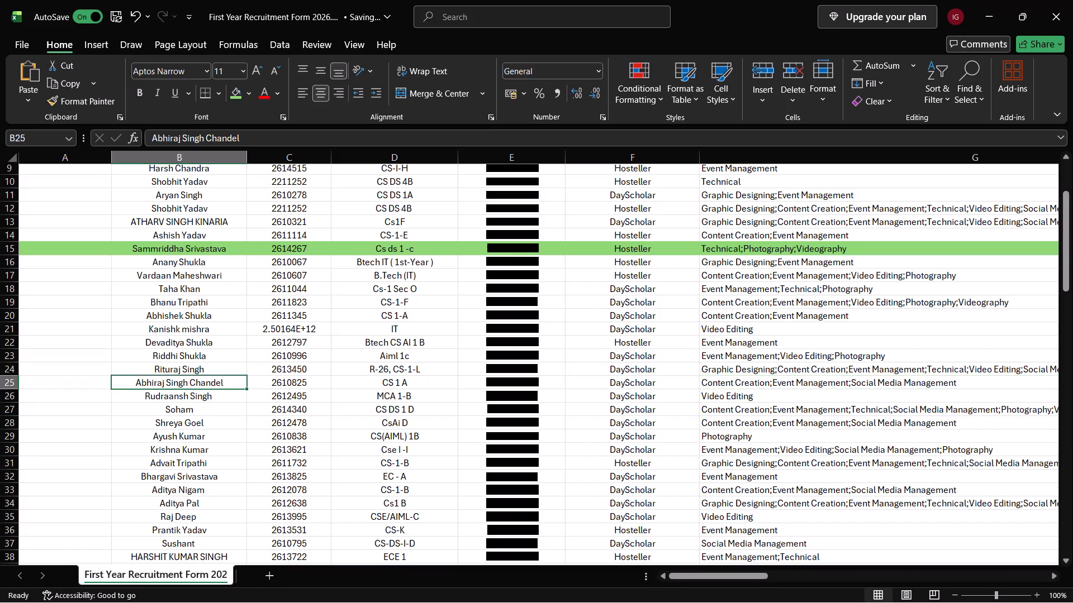
click(104, 382)
click(156, 379)
click(769, 381)
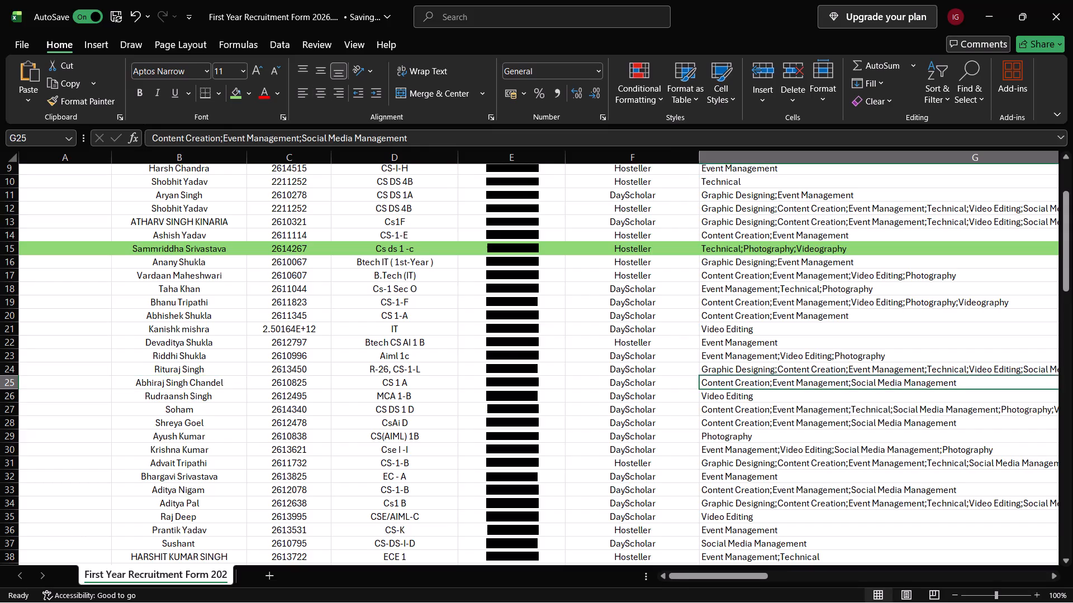
click(217, 380)
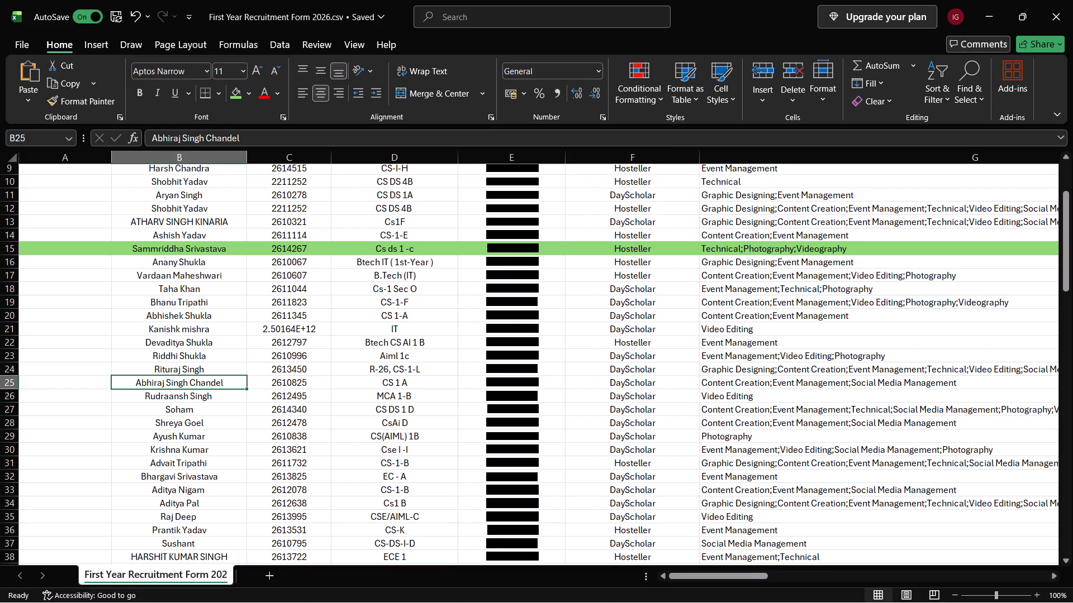
Highlight the entire row 25 of the CS 1 A applicant with the same light green fill as row 15.
click(4, 386)
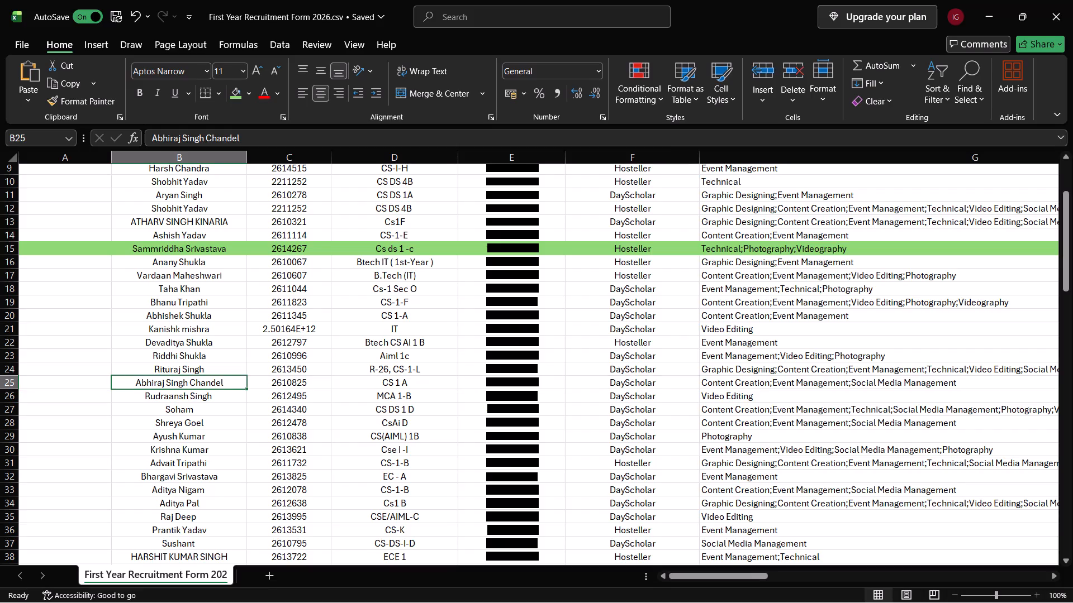
click(8, 381)
click(230, 98)
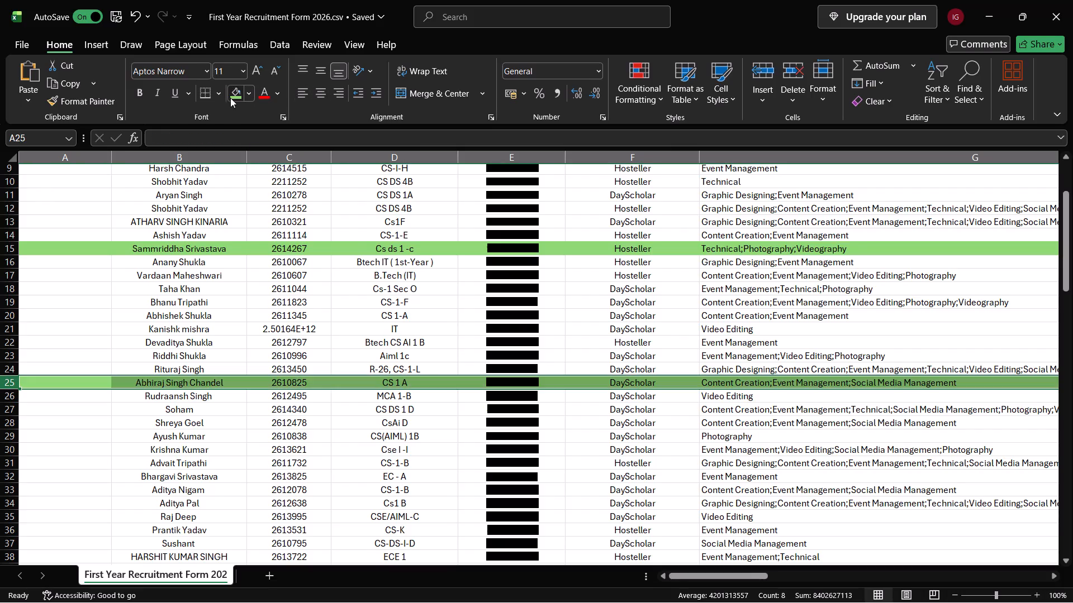
click(117, 331)
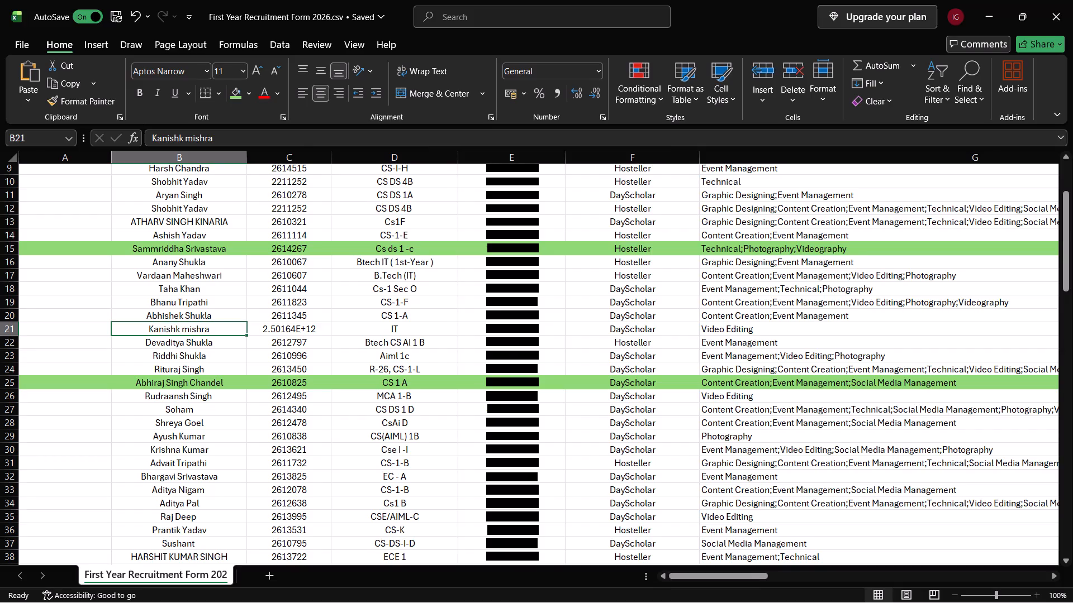
Look through the applicant list above and below the green rows, down past row 80, for the next applicant.
scroll(210, 413, up, 7)
scroll(210, 413, down, 6)
scroll(210, 413, up, 1)
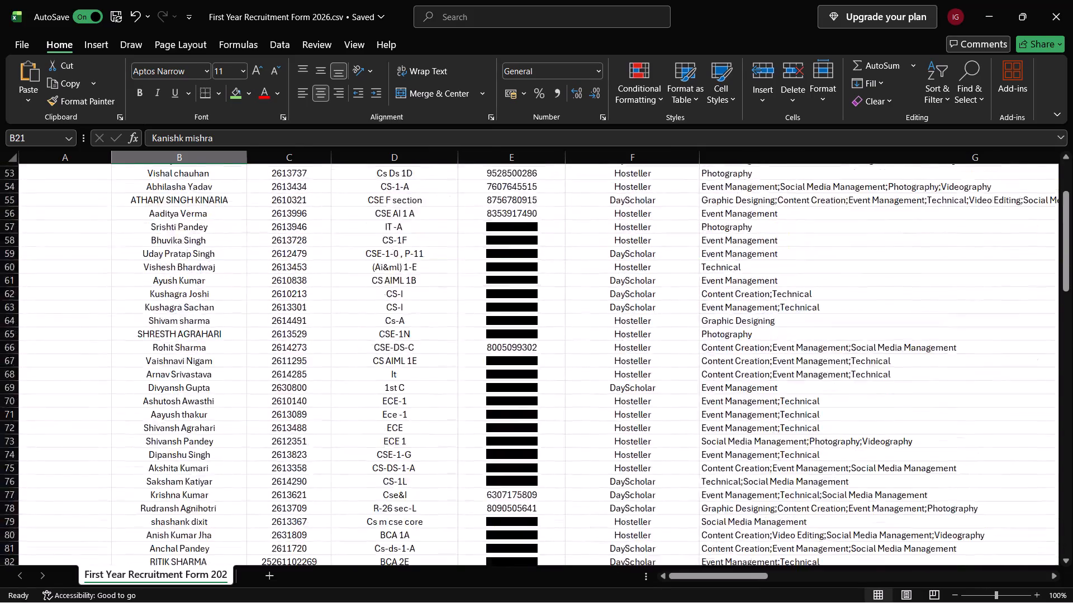
scroll(210, 413, up, 1)
scroll(210, 413, down, 1)
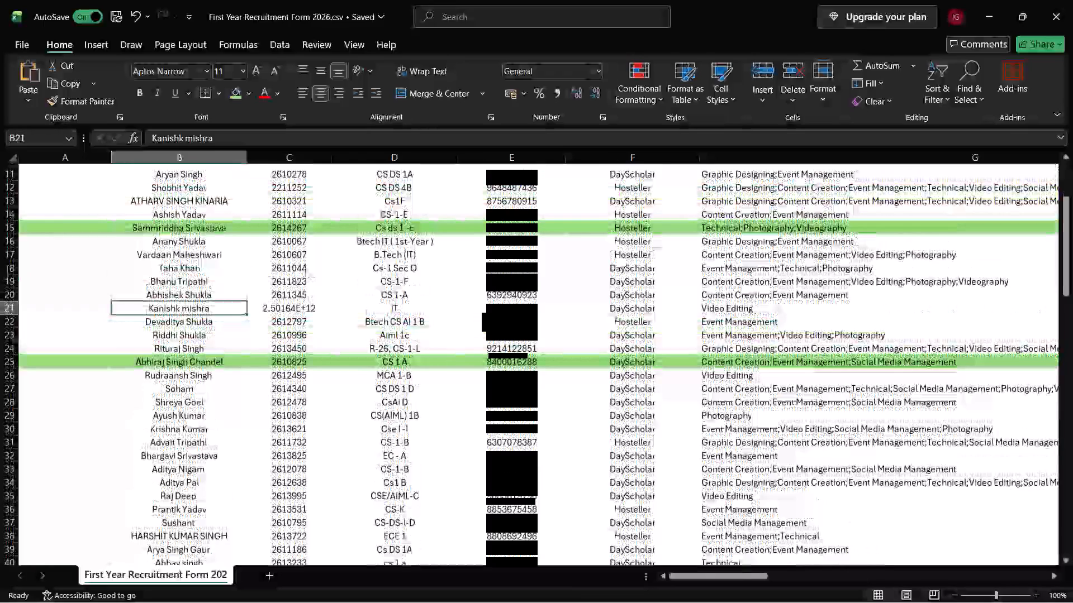
scroll(210, 413, up, 4)
scroll(210, 413, down, 8)
scroll(210, 413, up, 10)
scroll(210, 413, down, 1)
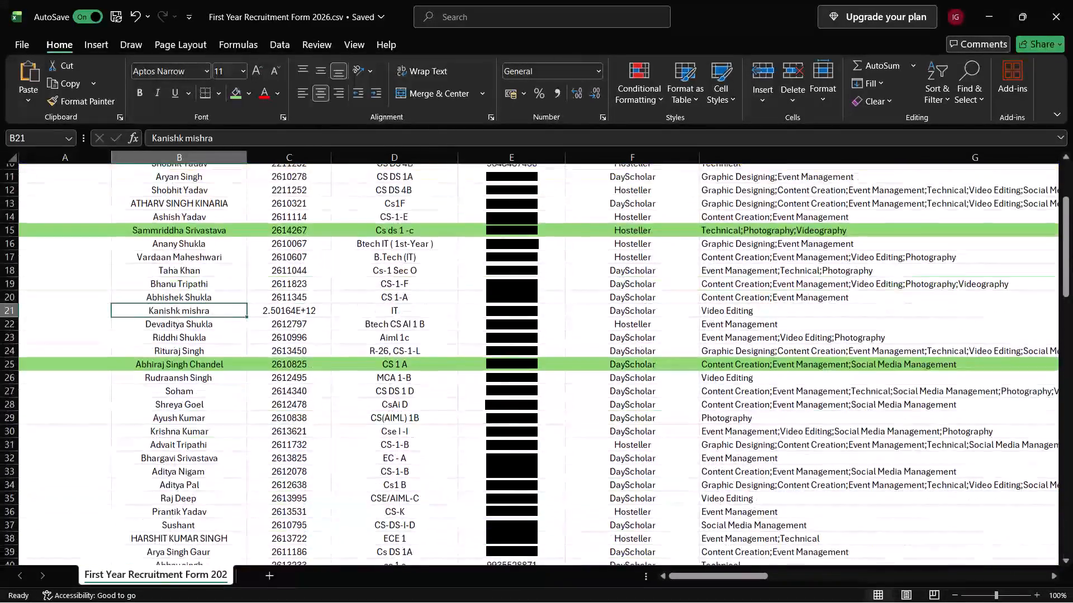
scroll(210, 413, down, 2)
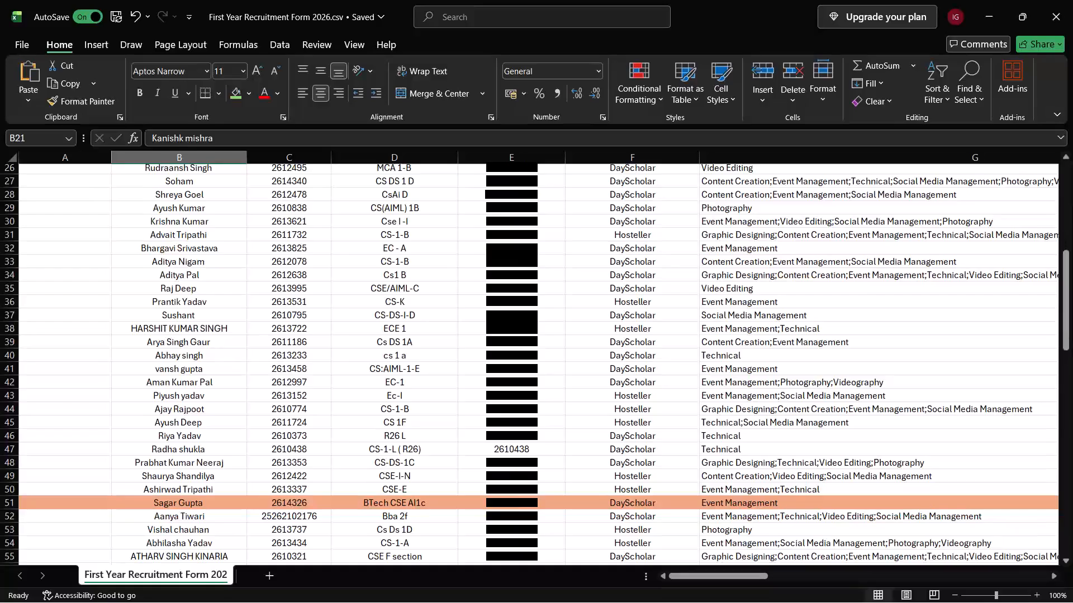
scroll(210, 413, up, 1)
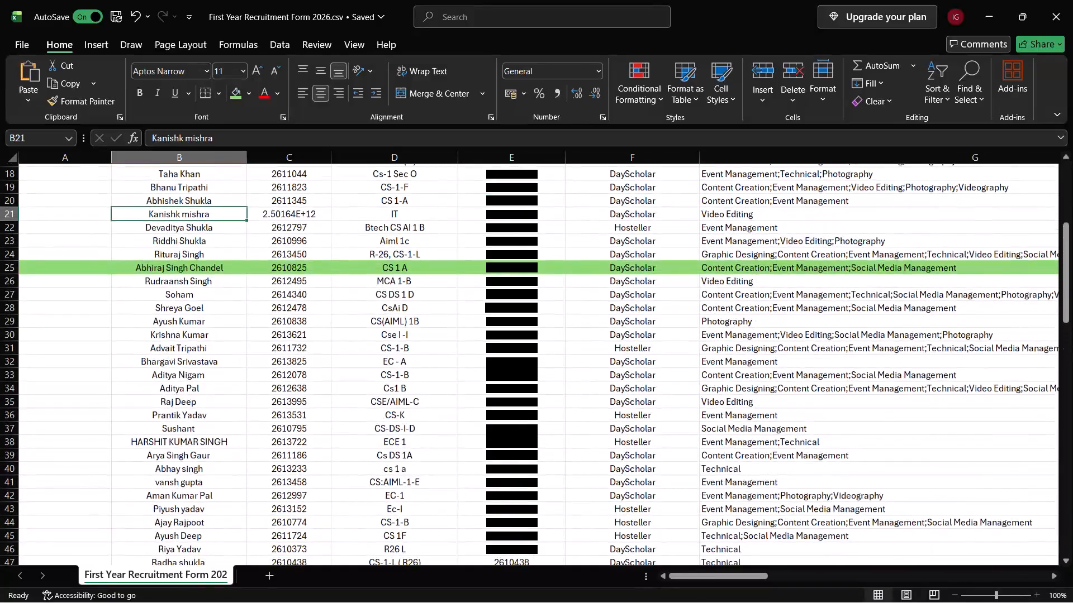
scroll(210, 413, down, 2)
scroll(210, 413, up, 1)
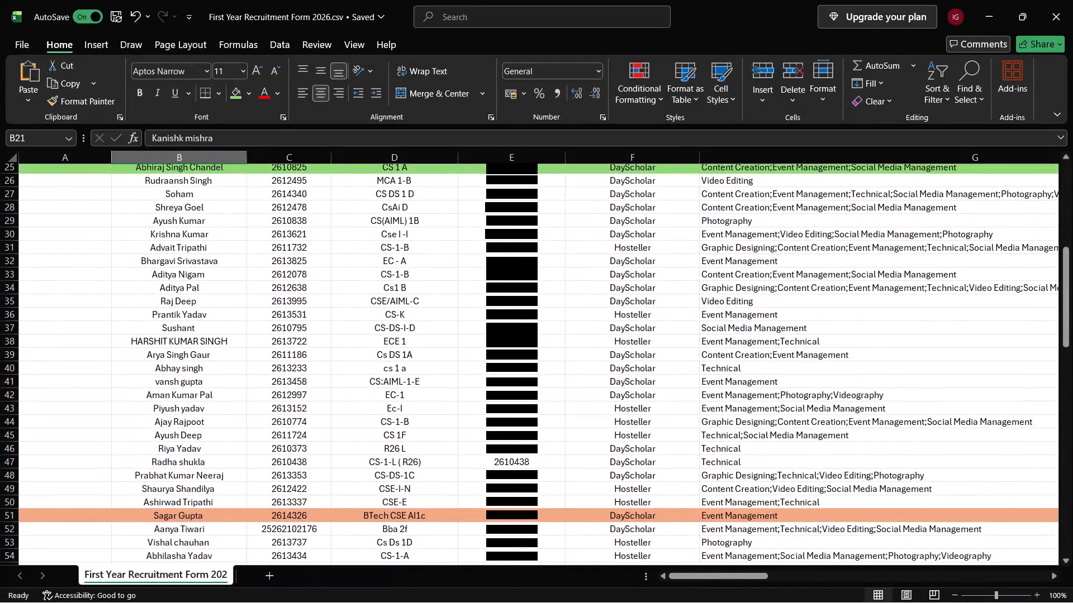
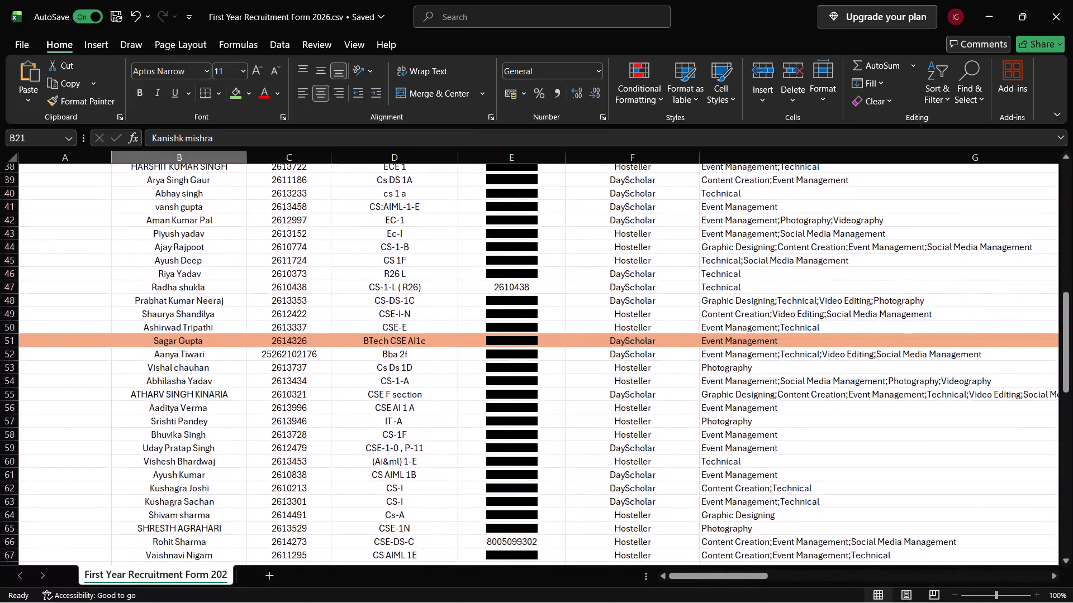
scroll(210, 413, up, 1)
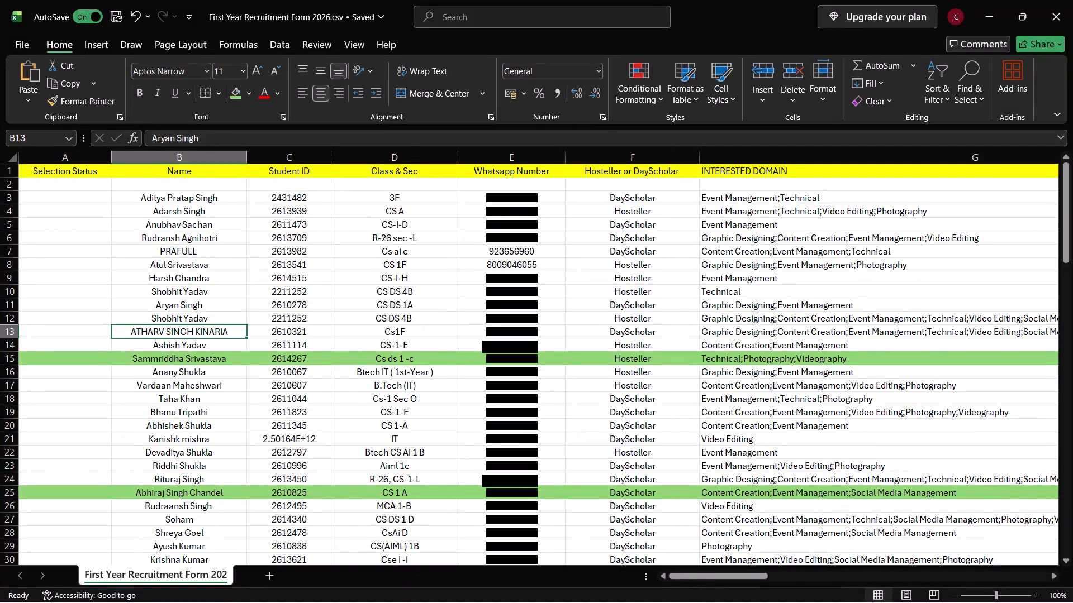
click(164, 344)
scroll(164, 344, down, 3)
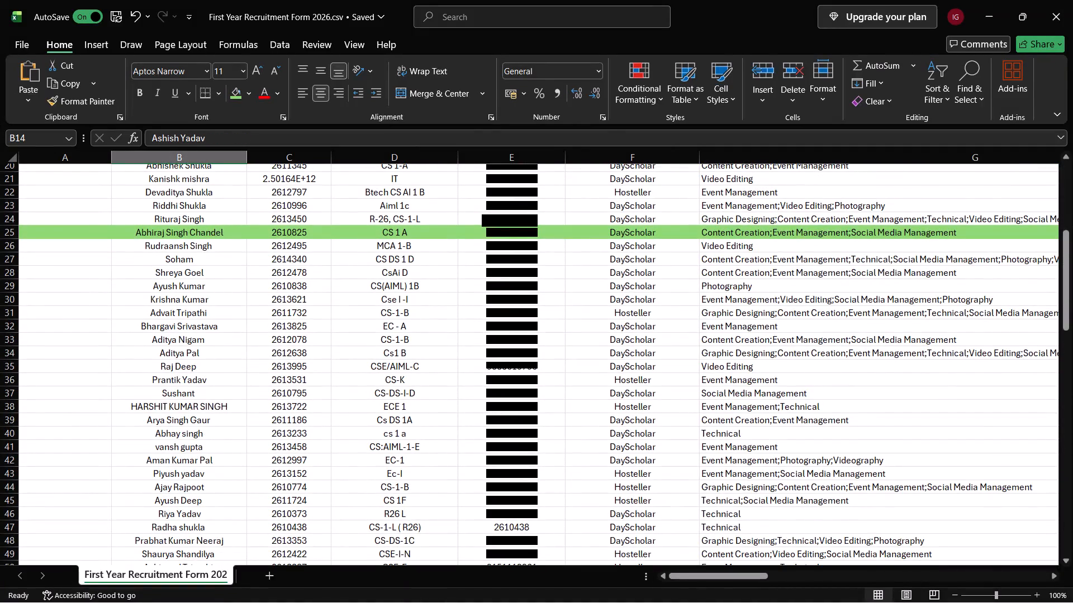
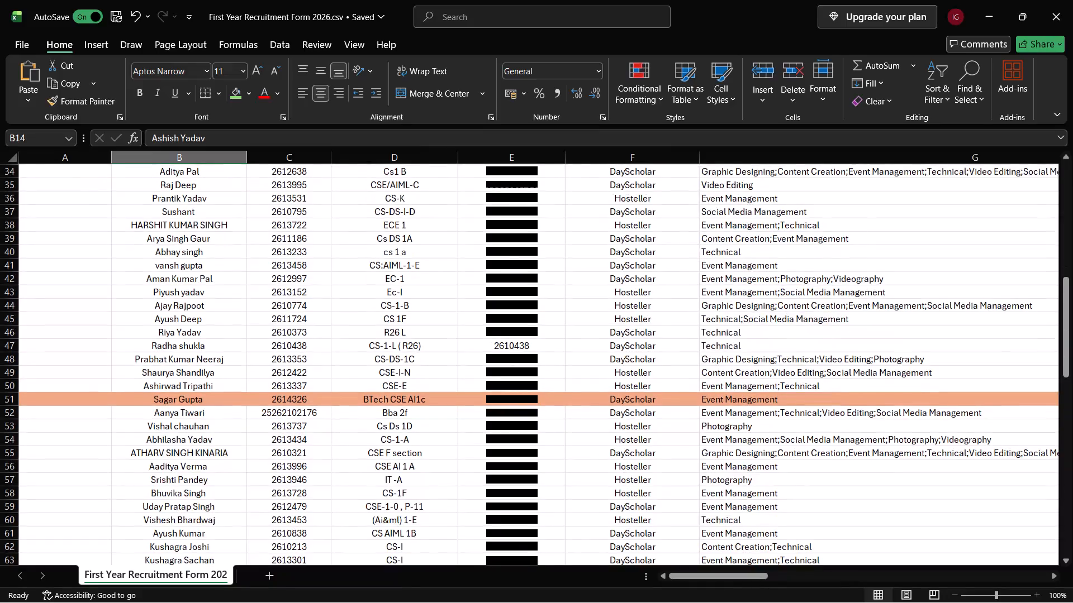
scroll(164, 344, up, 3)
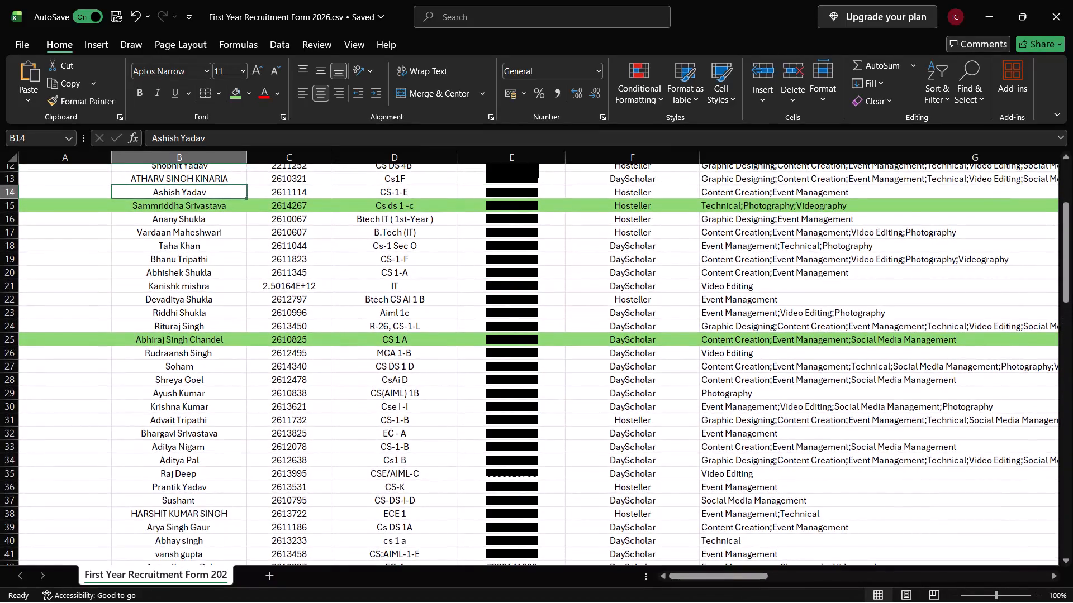
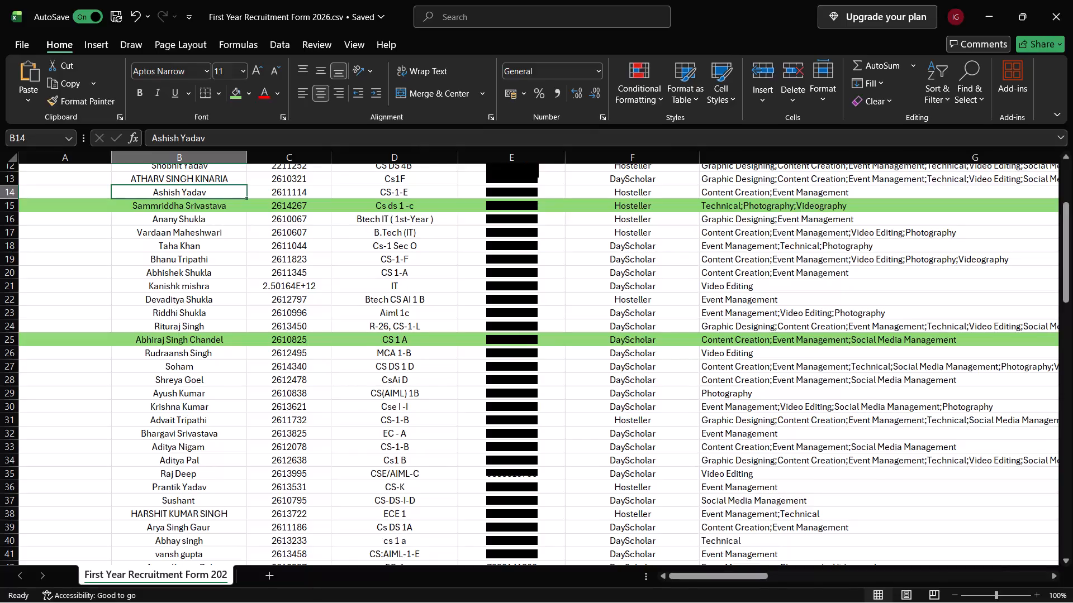
Add a missing applicant in row 114 below the list, entering the full name, student number and branch EC.
scroll(425, 396, down, 9)
scroll(425, 396, up, 1)
click(218, 302)
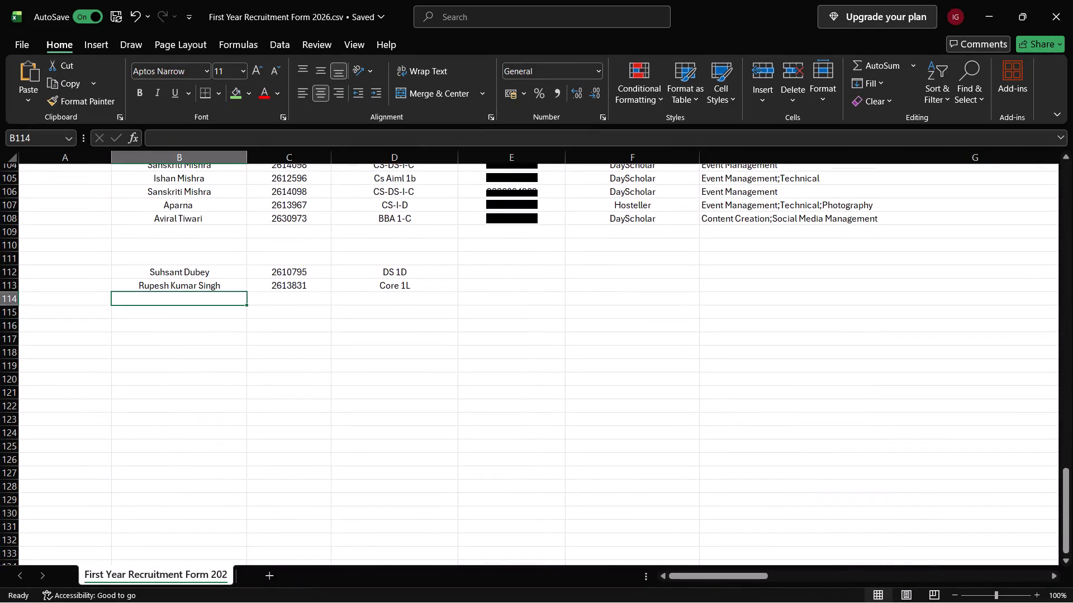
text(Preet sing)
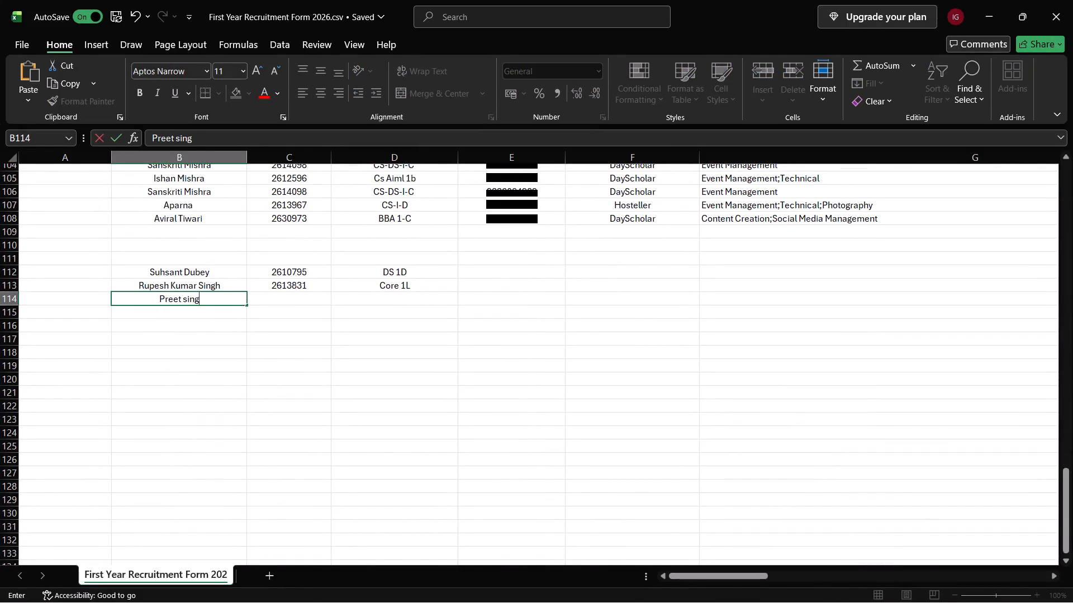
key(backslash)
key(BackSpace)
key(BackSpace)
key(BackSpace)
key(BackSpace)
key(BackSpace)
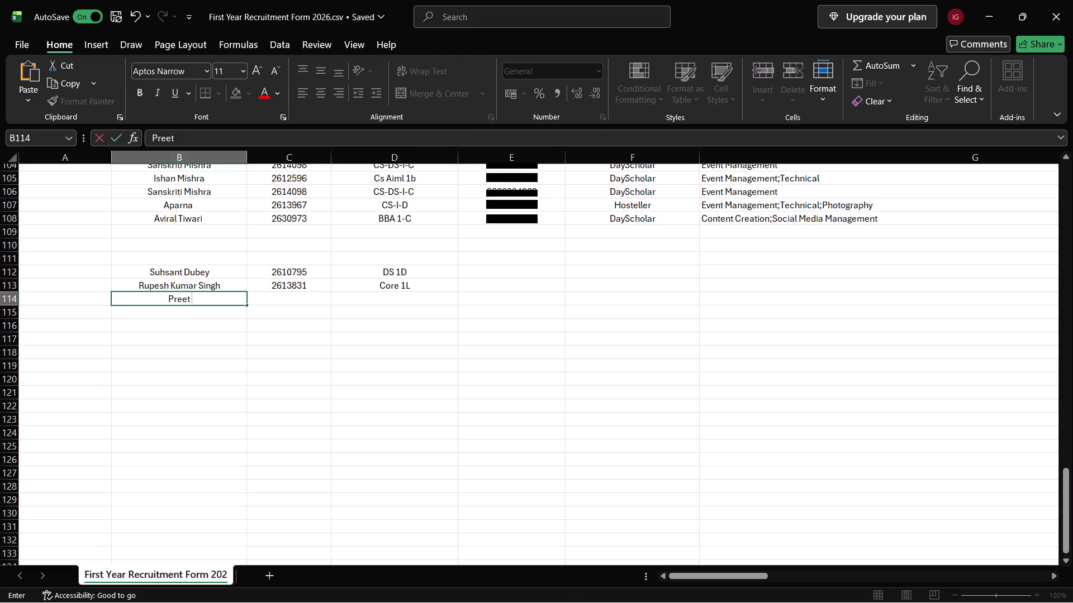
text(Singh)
click(288, 296)
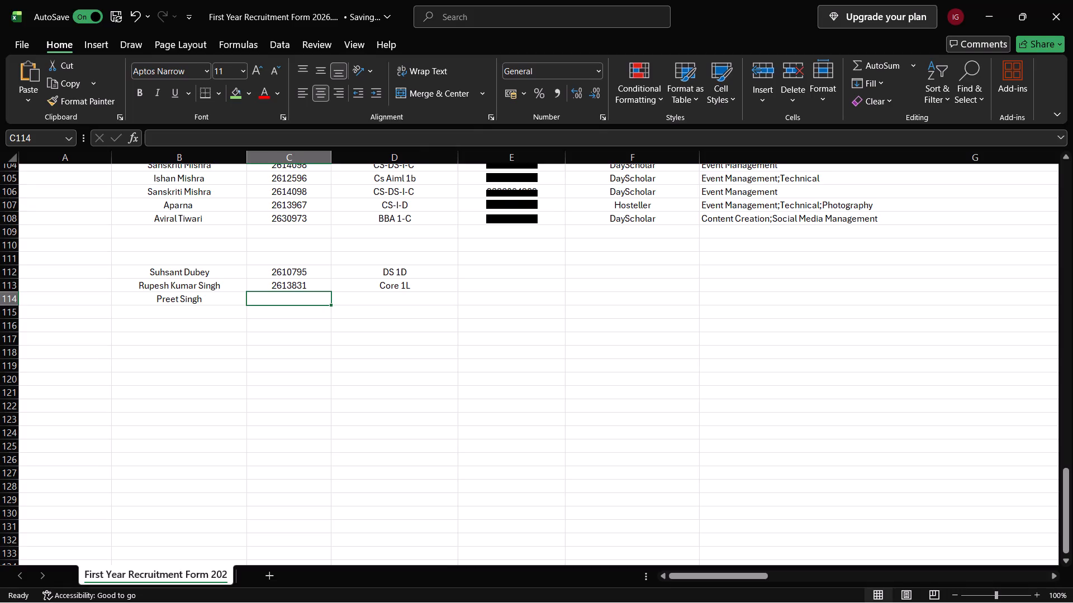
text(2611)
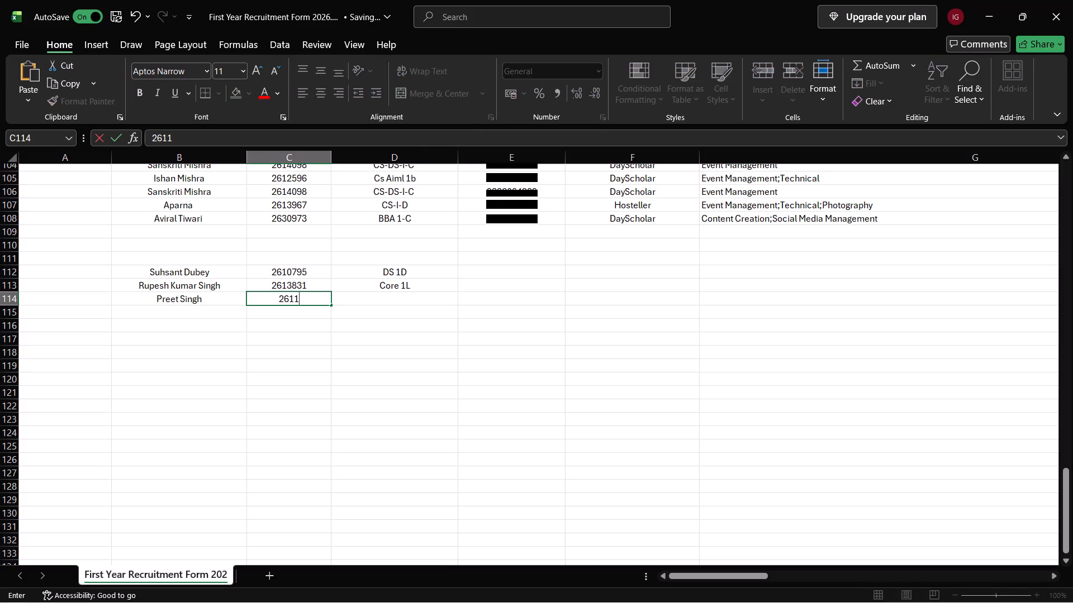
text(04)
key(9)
click(409, 298)
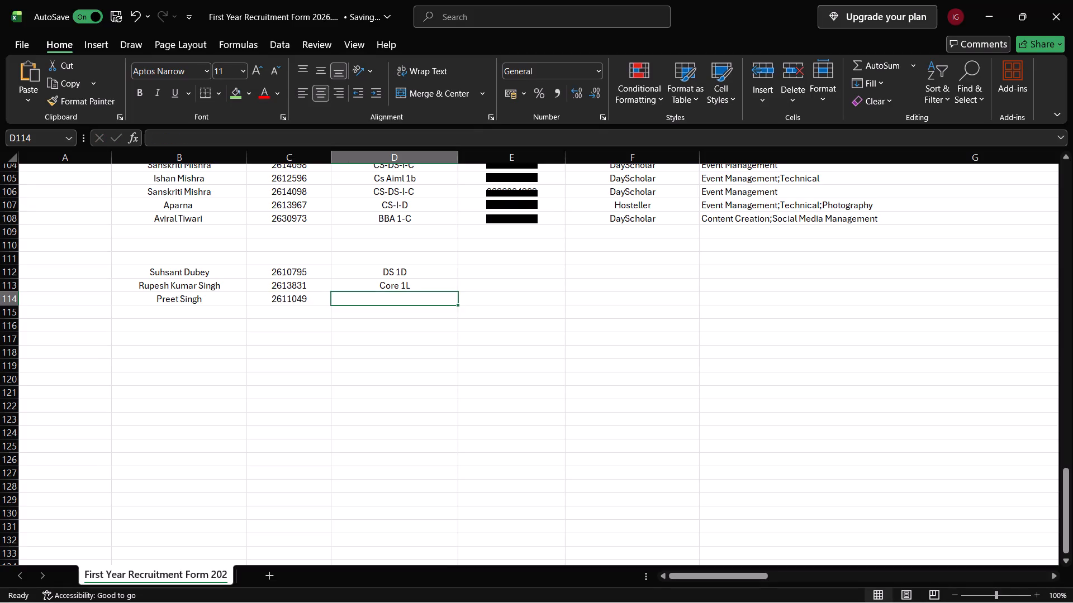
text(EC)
Add another missing applicant in row 115, entering the full name, student number and branch EC.
click(213, 313)
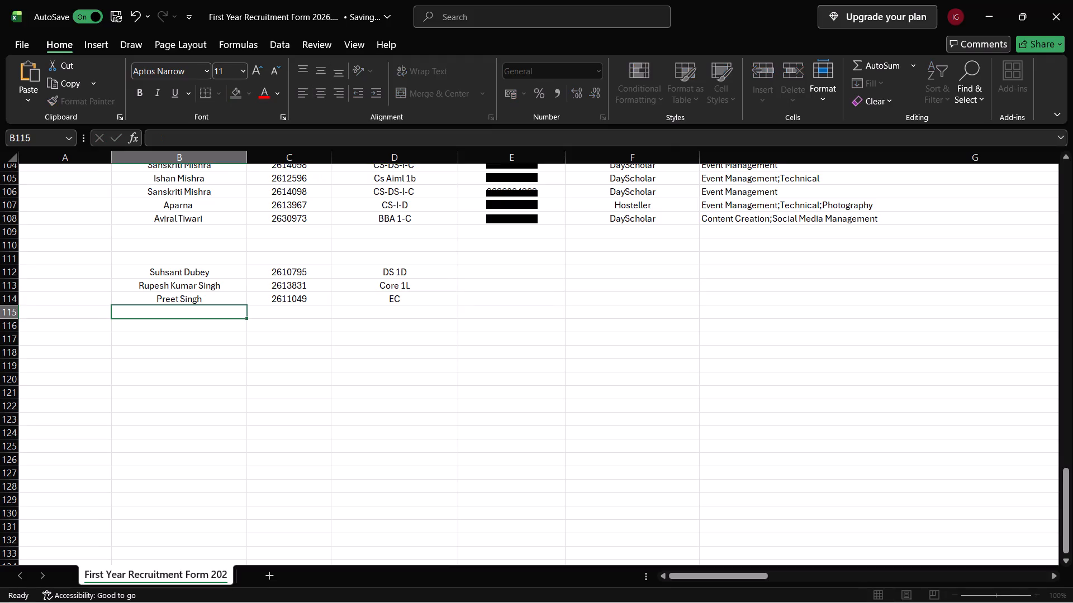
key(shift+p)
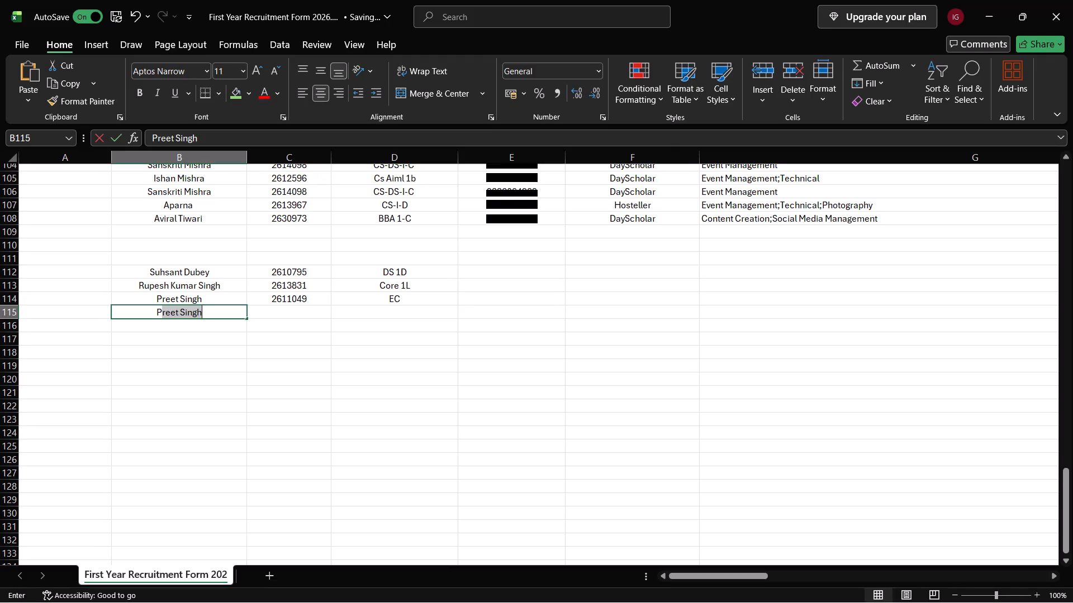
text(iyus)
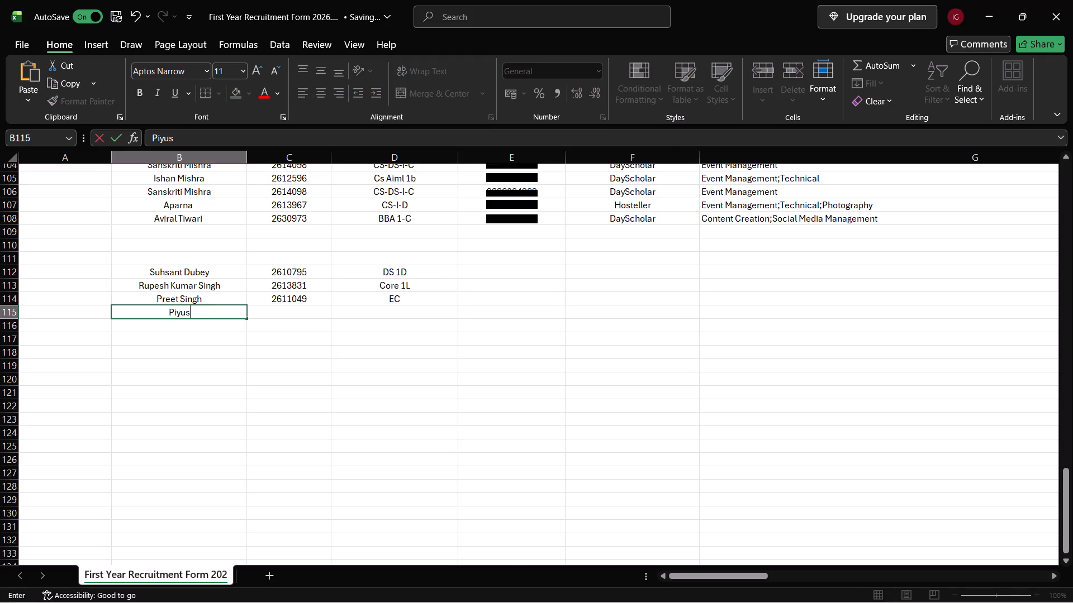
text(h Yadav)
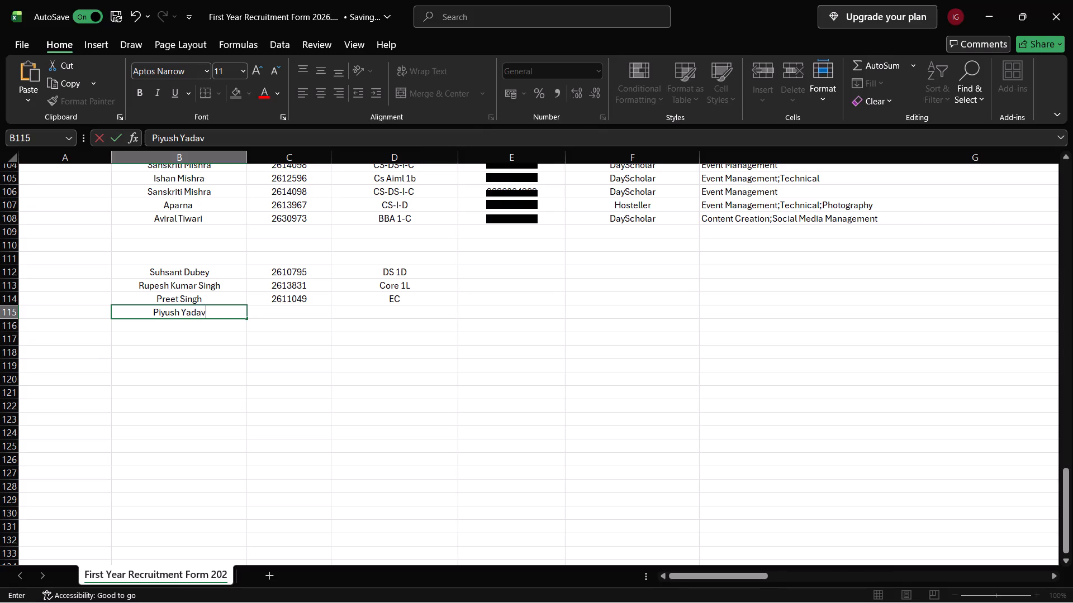
click(281, 315)
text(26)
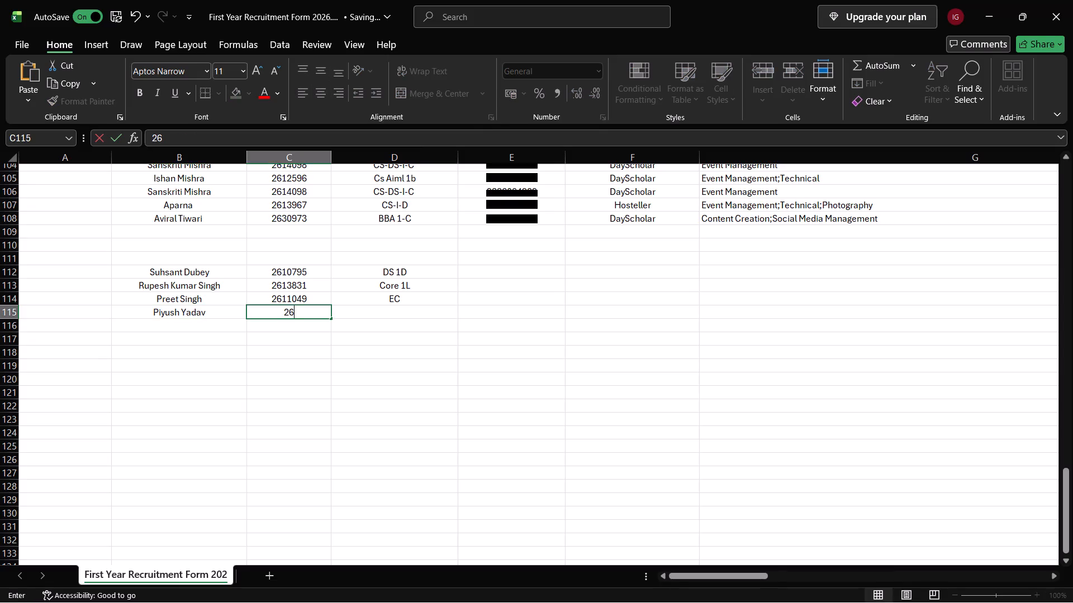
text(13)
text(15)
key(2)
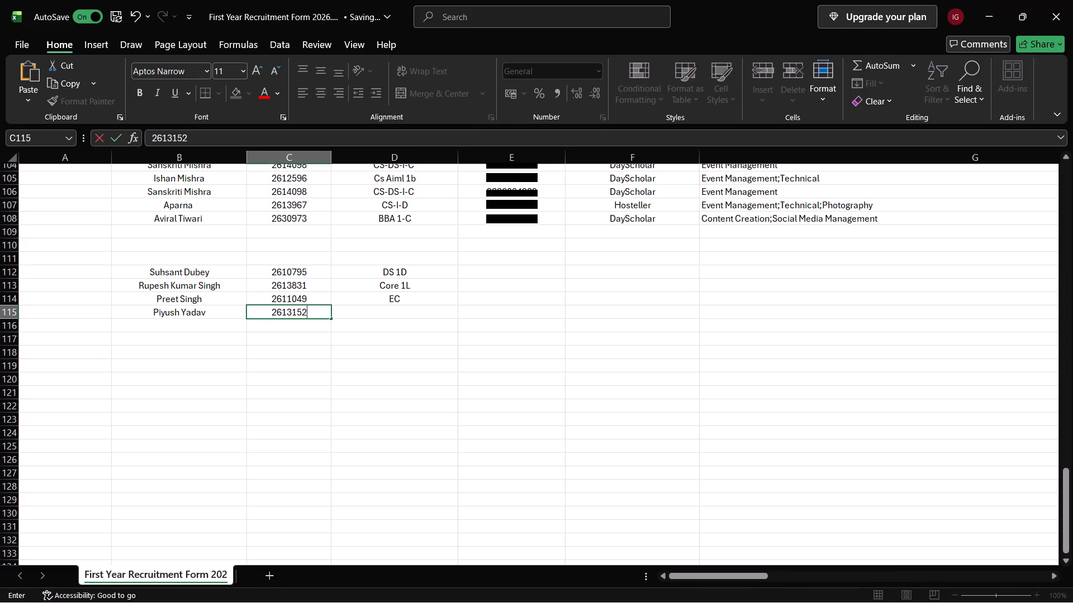
click(385, 312)
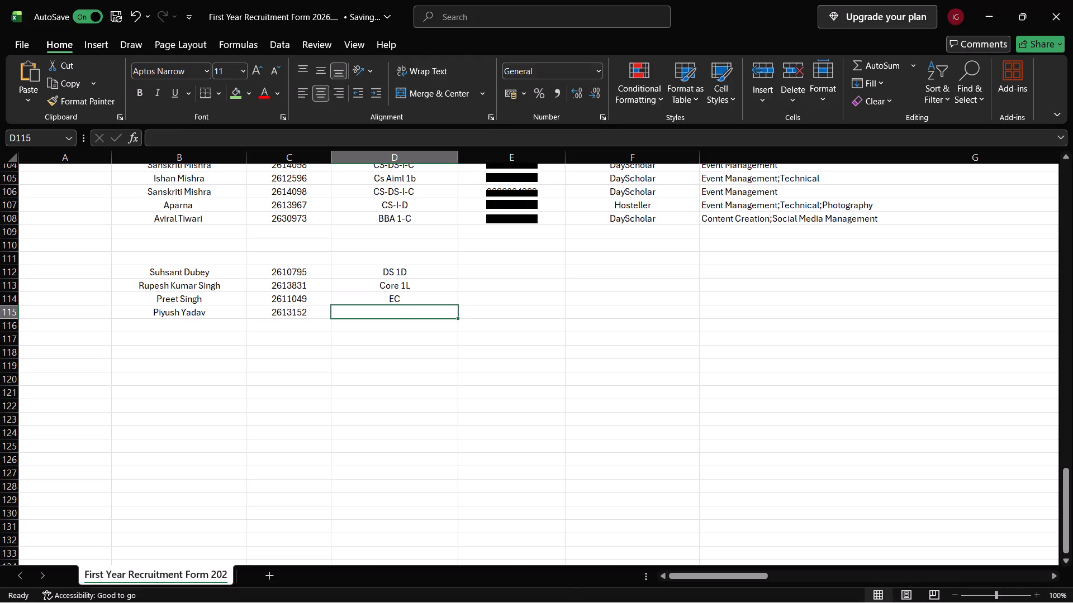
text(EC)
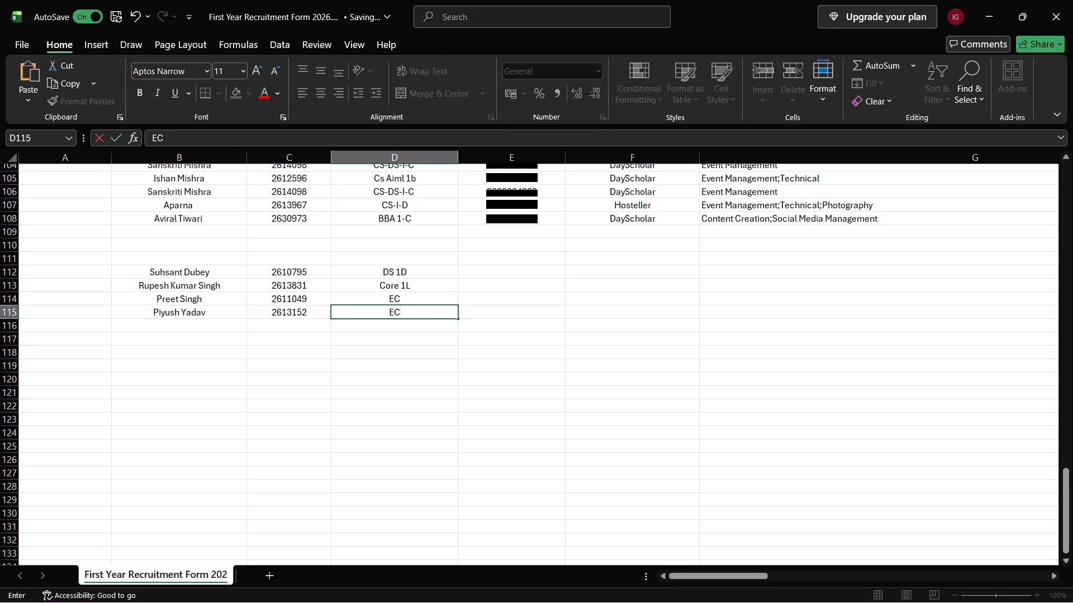
click(397, 327)
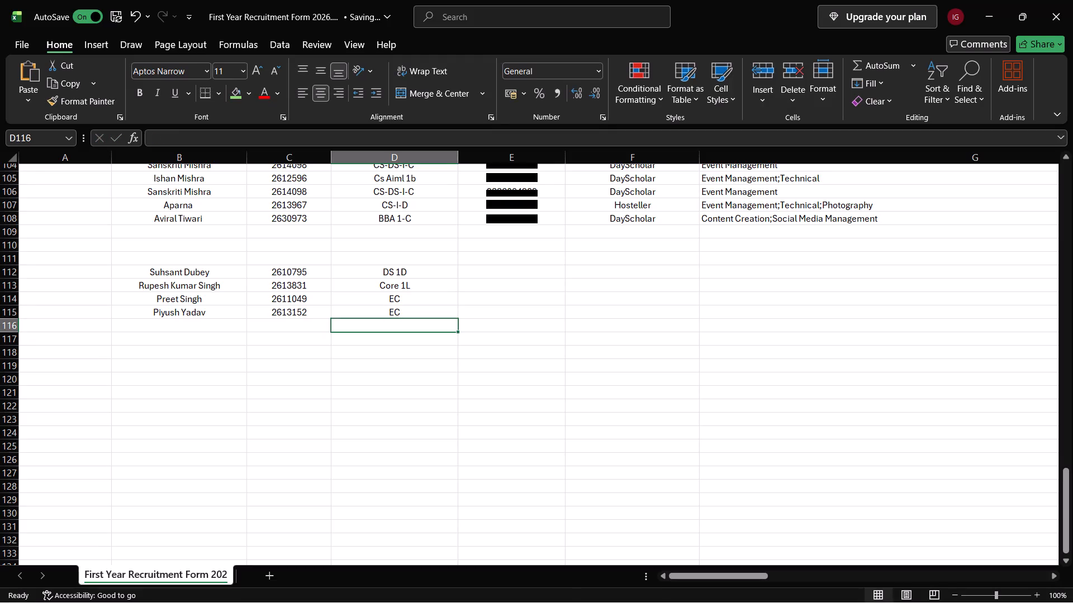
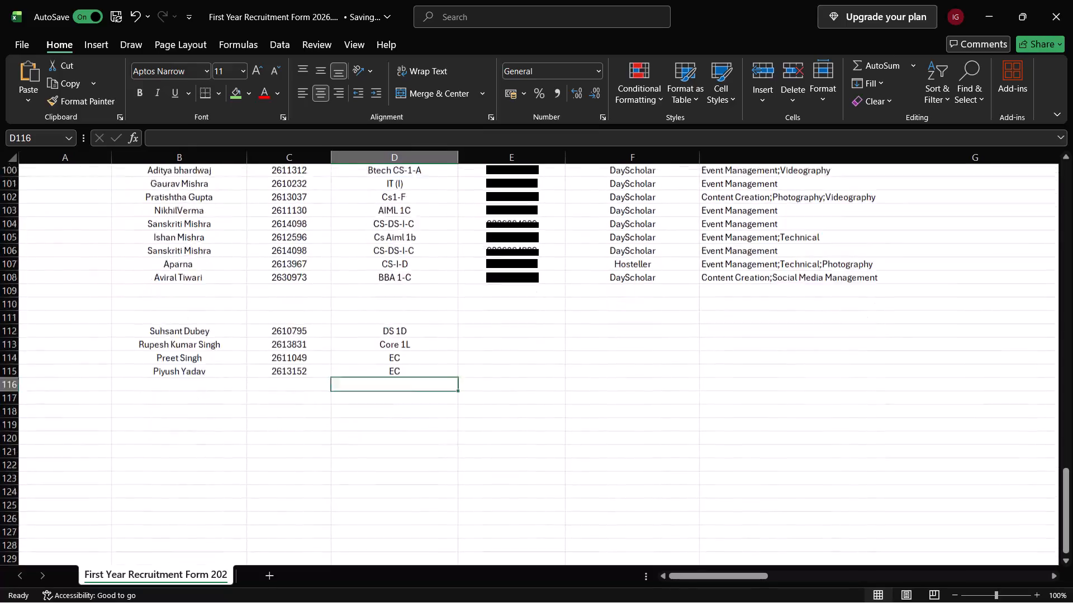
Examine the lower part of the applicant list, including the row 91 entry, and the rows added below it.
scroll(280, 329, down, 1)
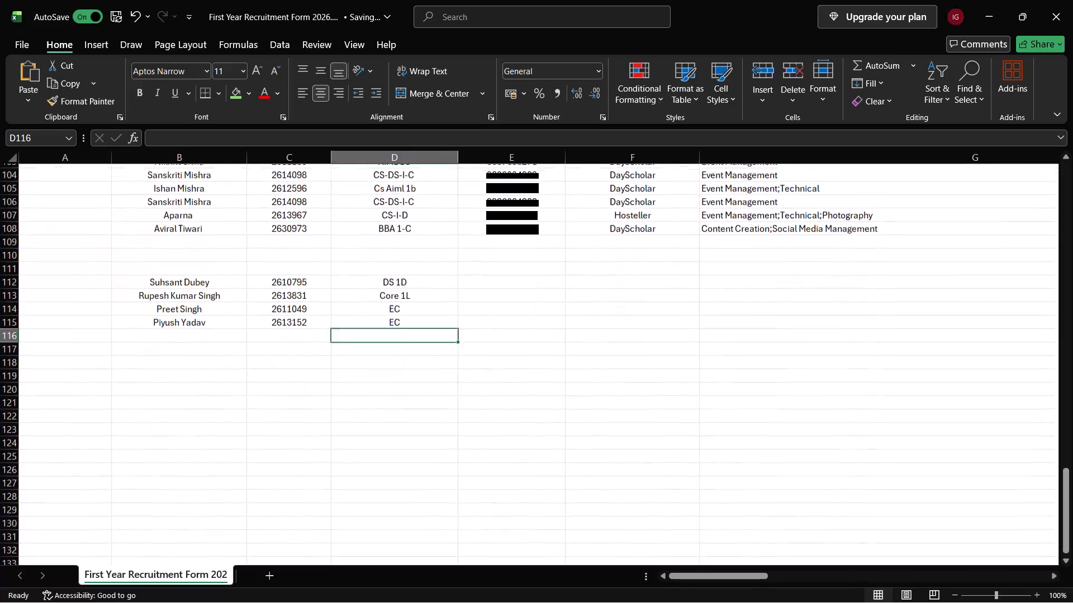
scroll(280, 329, down, 1)
scroll(280, 329, up, 1)
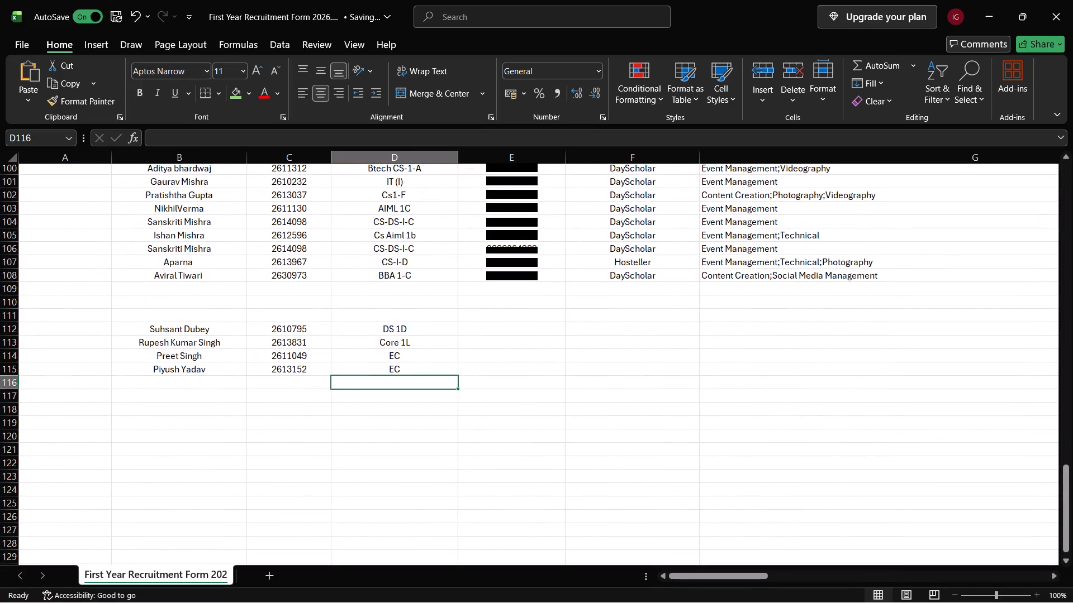
scroll(273, 291, up, 4)
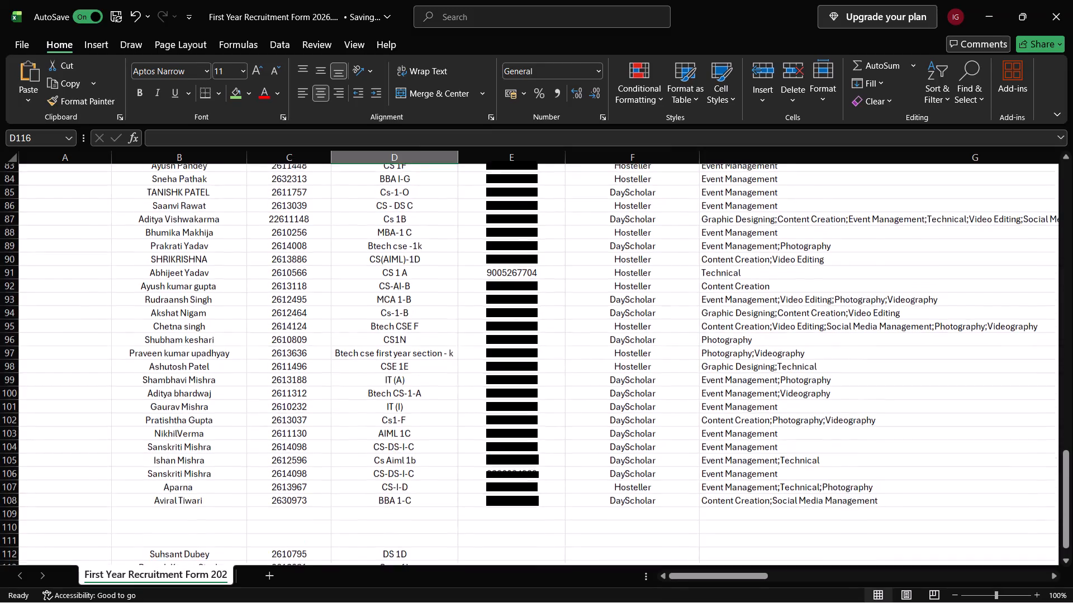
scroll(273, 291, up, 1)
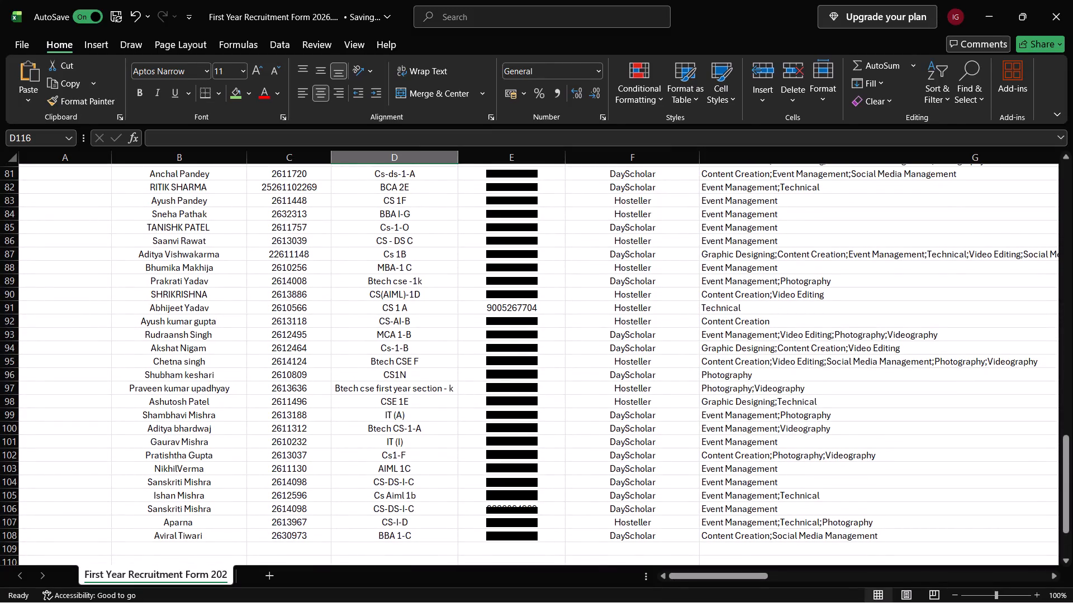
click(757, 309)
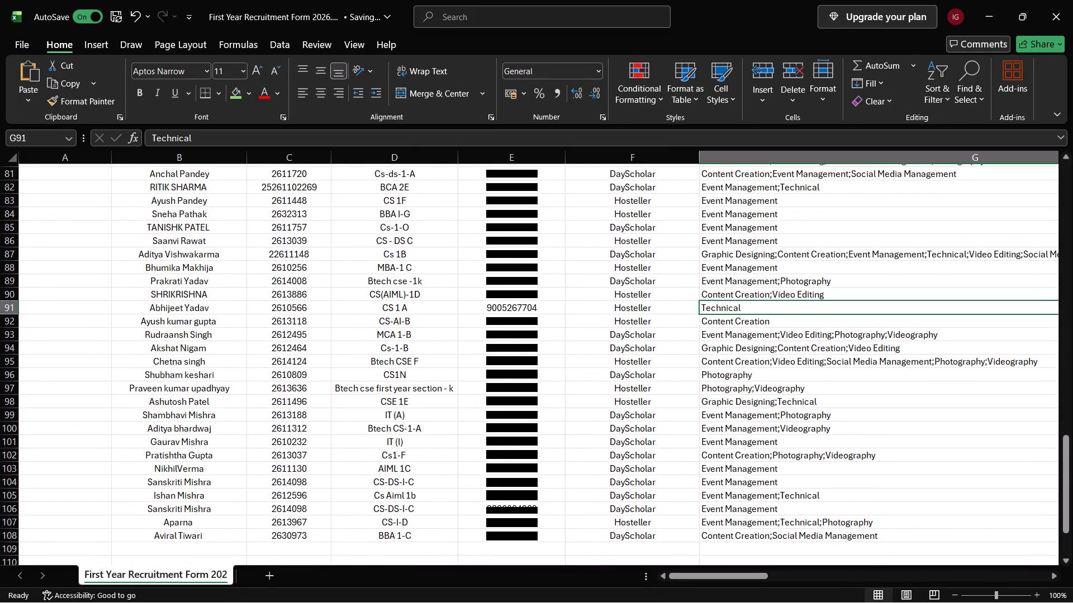
click(225, 305)
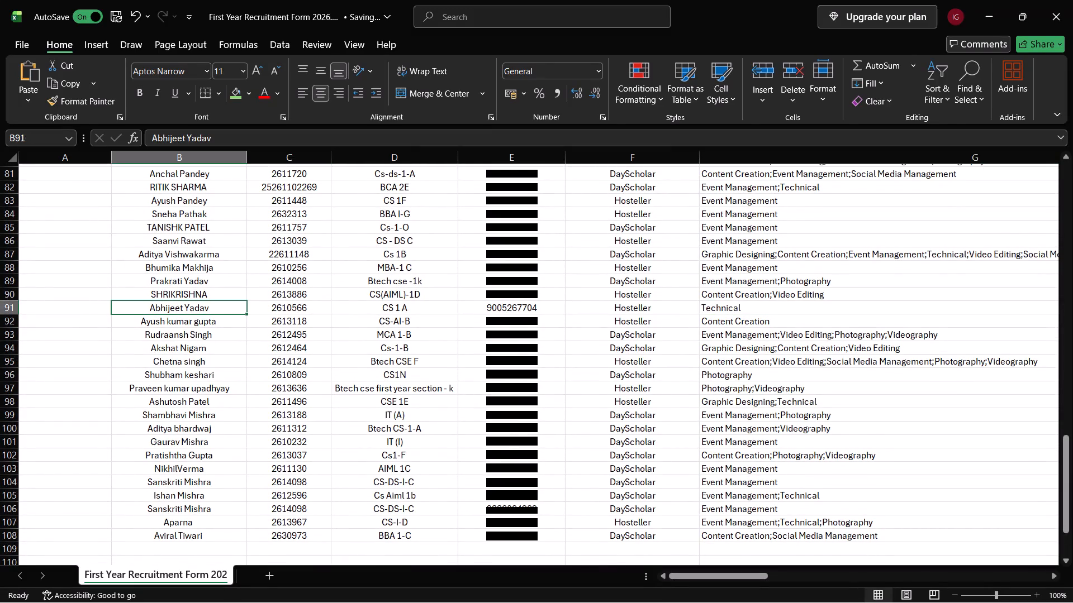
scroll(331, 356, down, 3)
scroll(331, 356, up, 2)
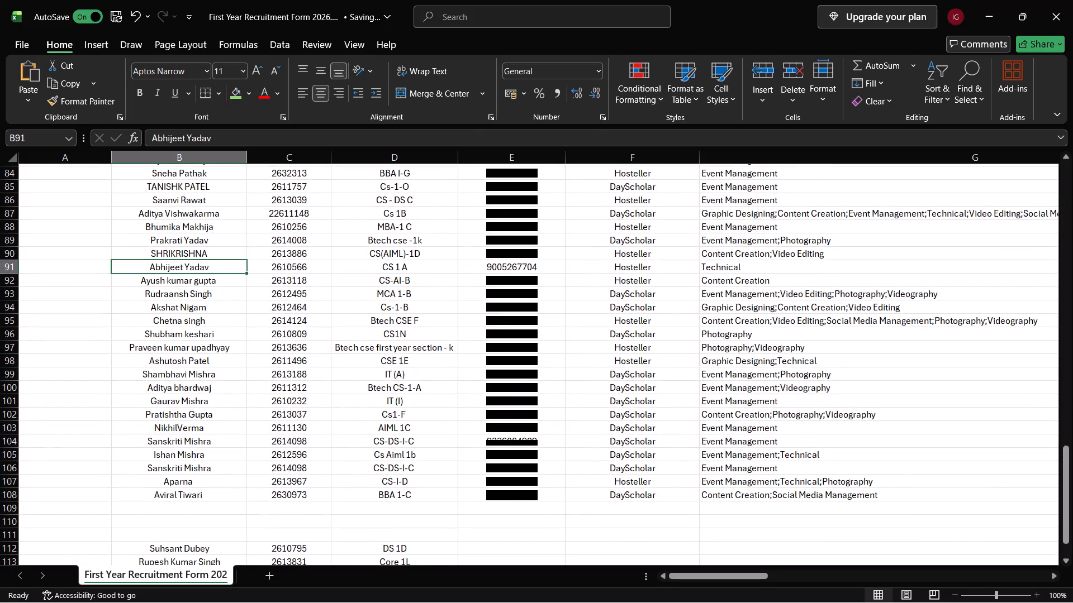
Check the applicant names from row 91 up to the first entries, and down to the rows added below the list.
scroll(331, 356, up, 4)
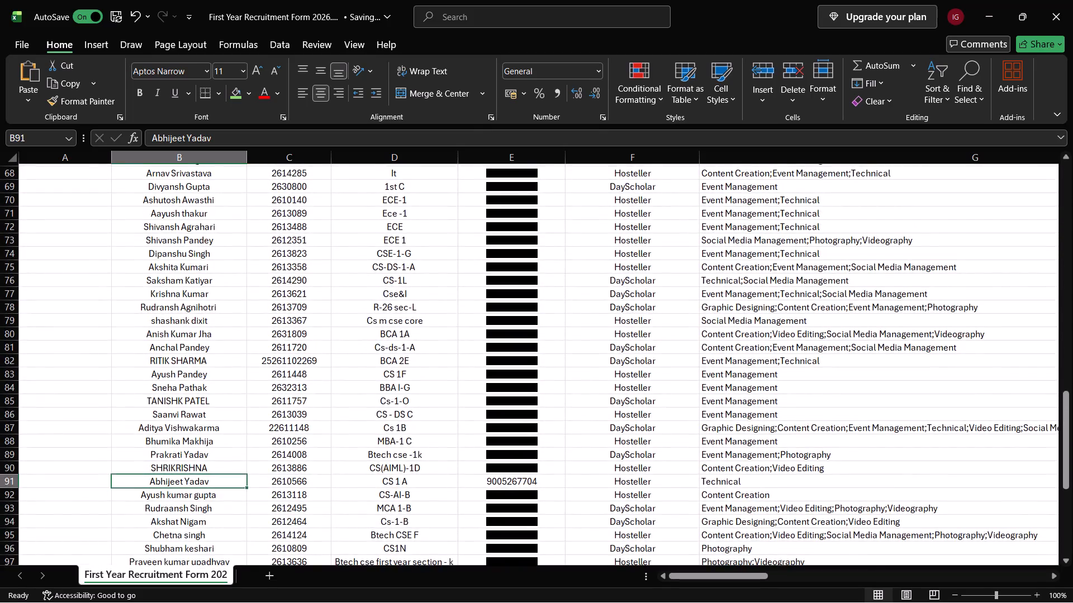
scroll(331, 356, up, 3)
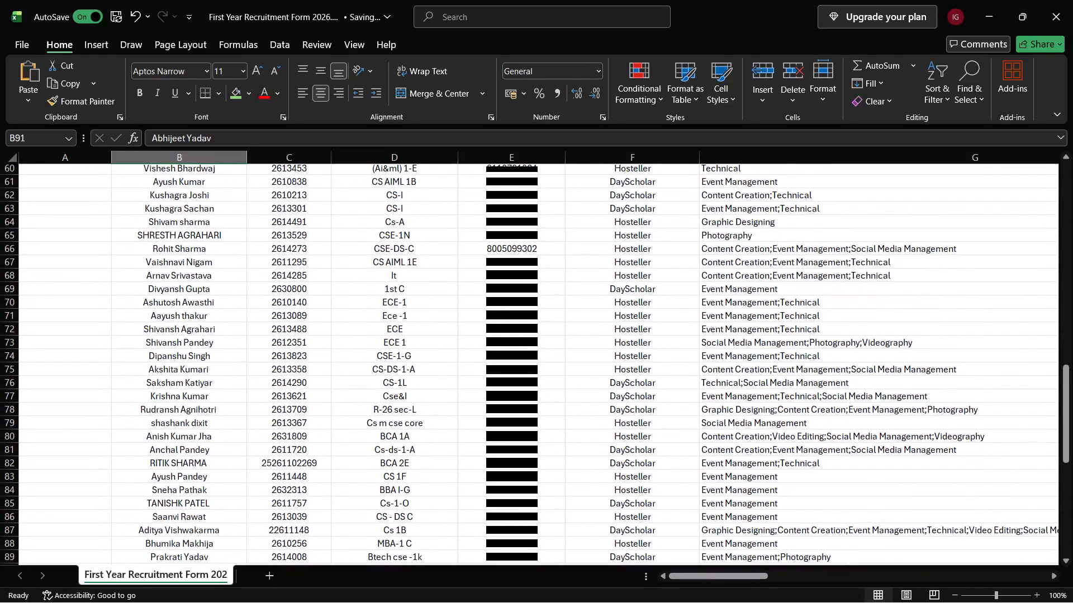
scroll(331, 356, up, 1)
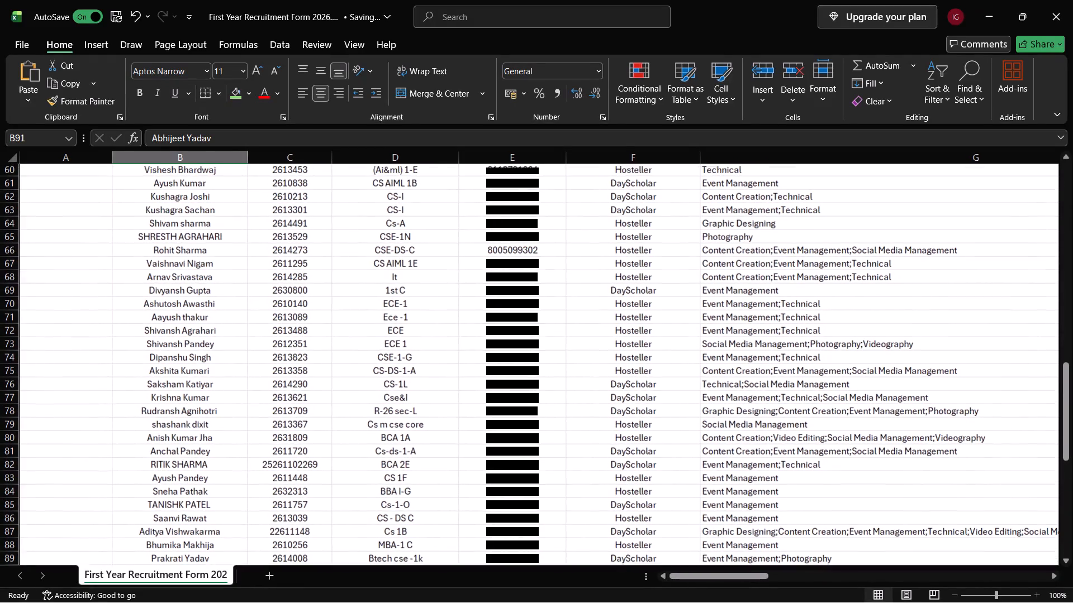
scroll(753, 270, up, 1)
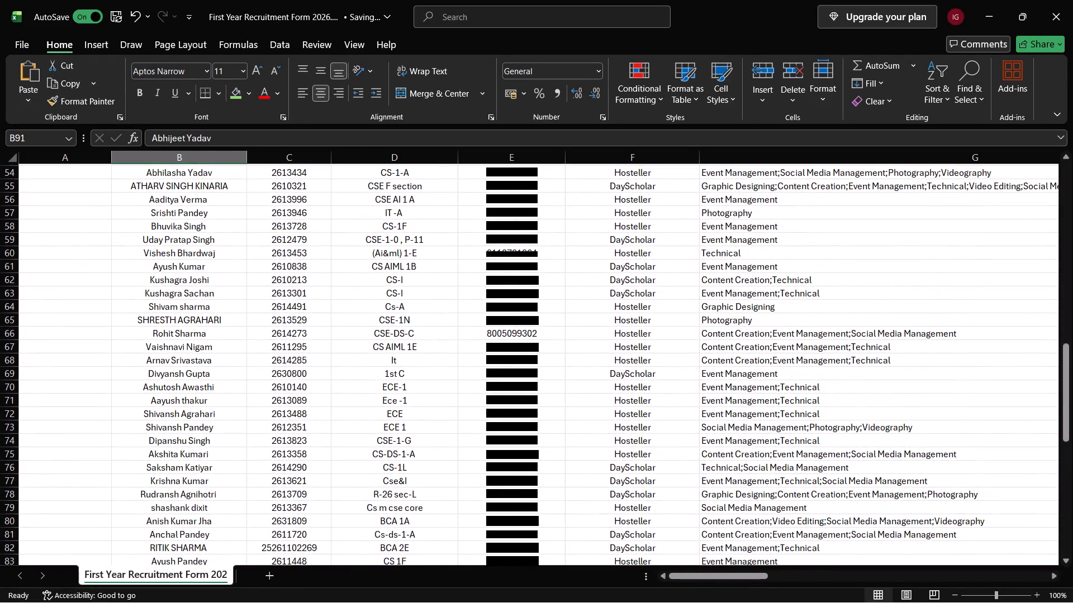
click(200, 328)
click(193, 341)
click(625, 342)
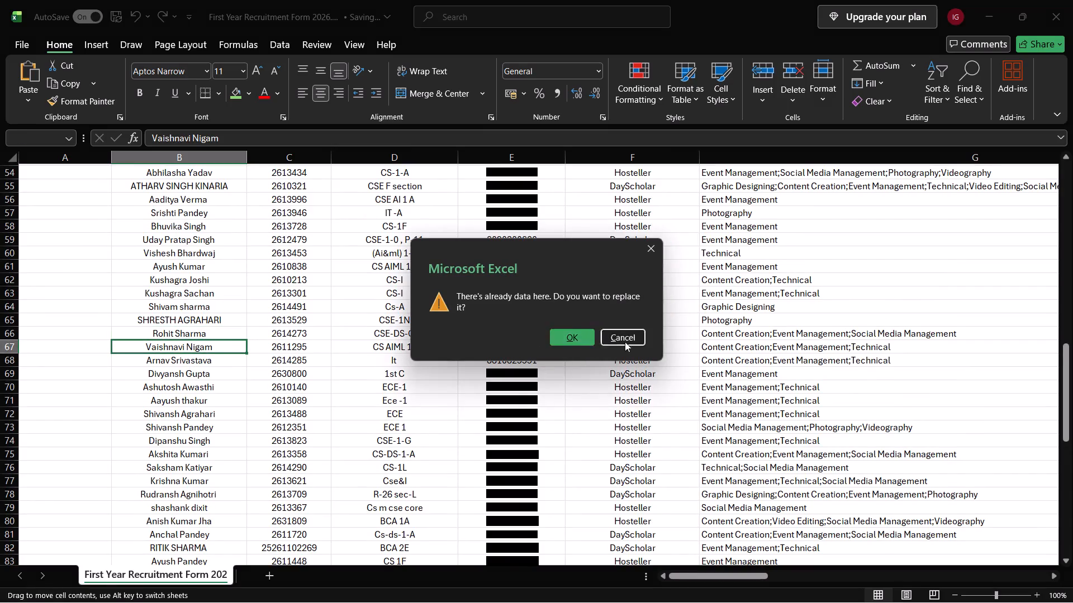
click(203, 430)
scroll(203, 430, down, 1)
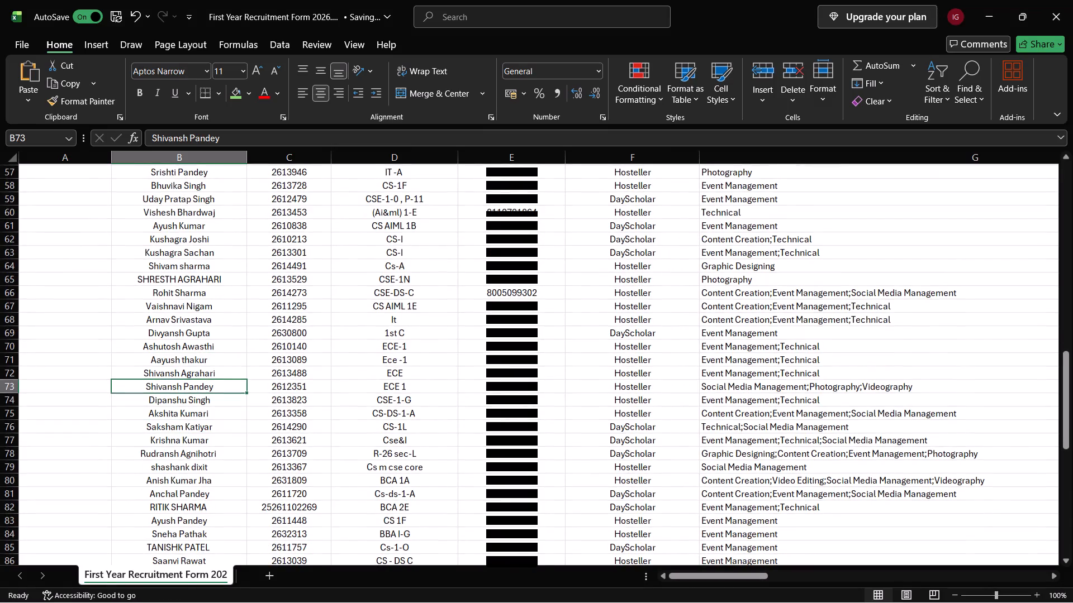
scroll(222, 435, up, 7)
scroll(222, 435, down, 3)
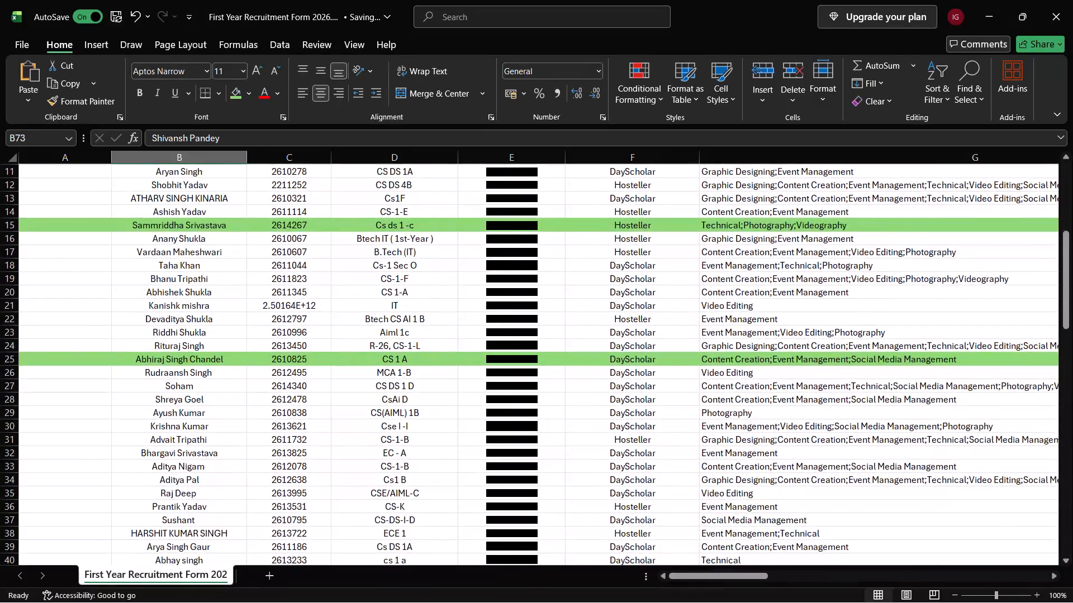
scroll(222, 435, down, 6)
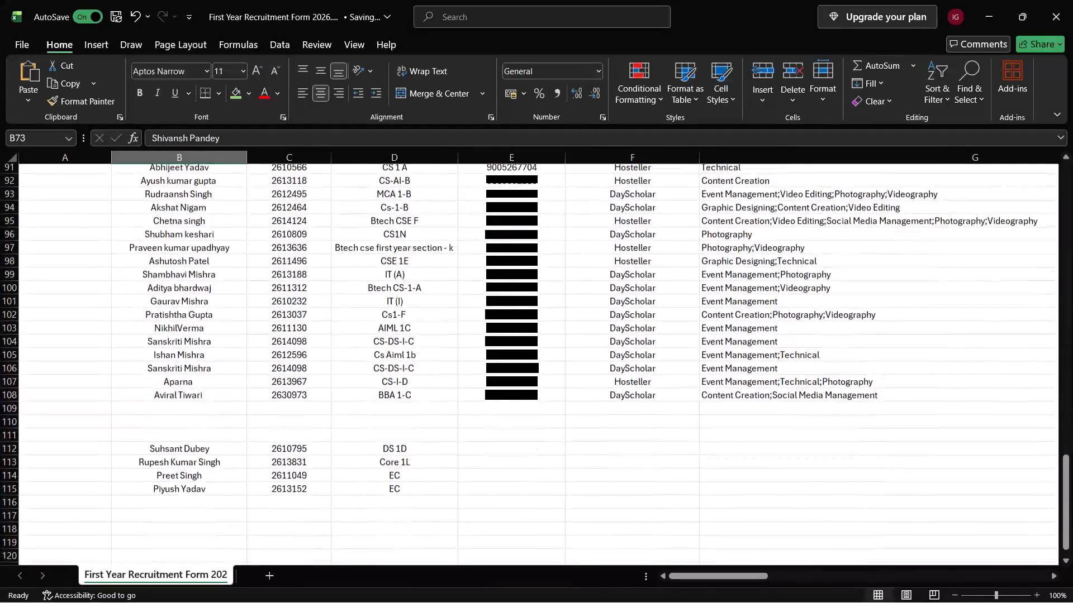
click(175, 477)
click(209, 493)
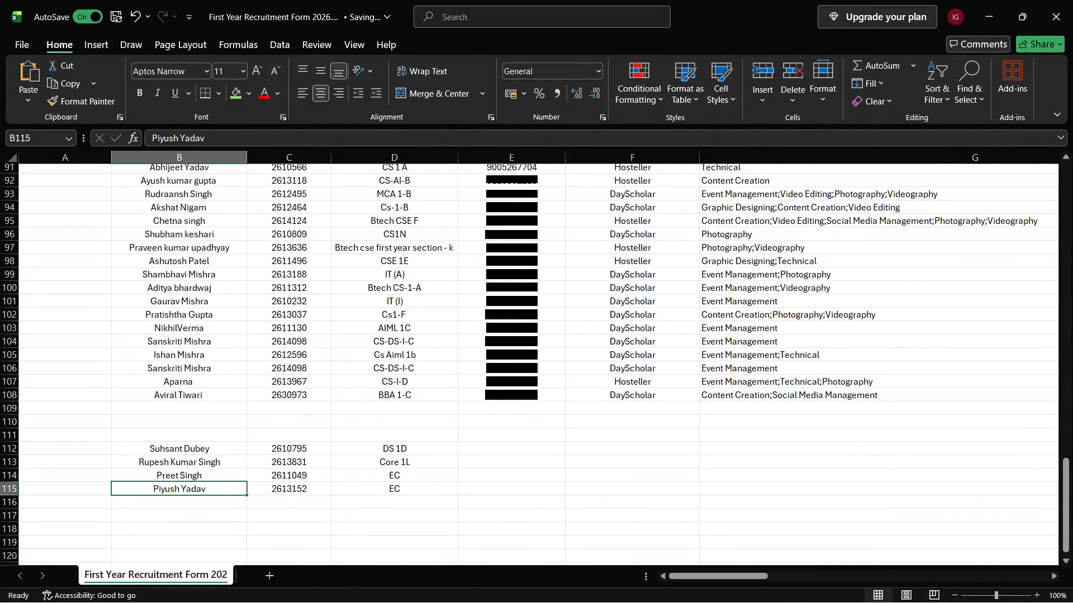
Enter H in column E for the two added EC applicants in rows 114 and 115.
click(478, 477)
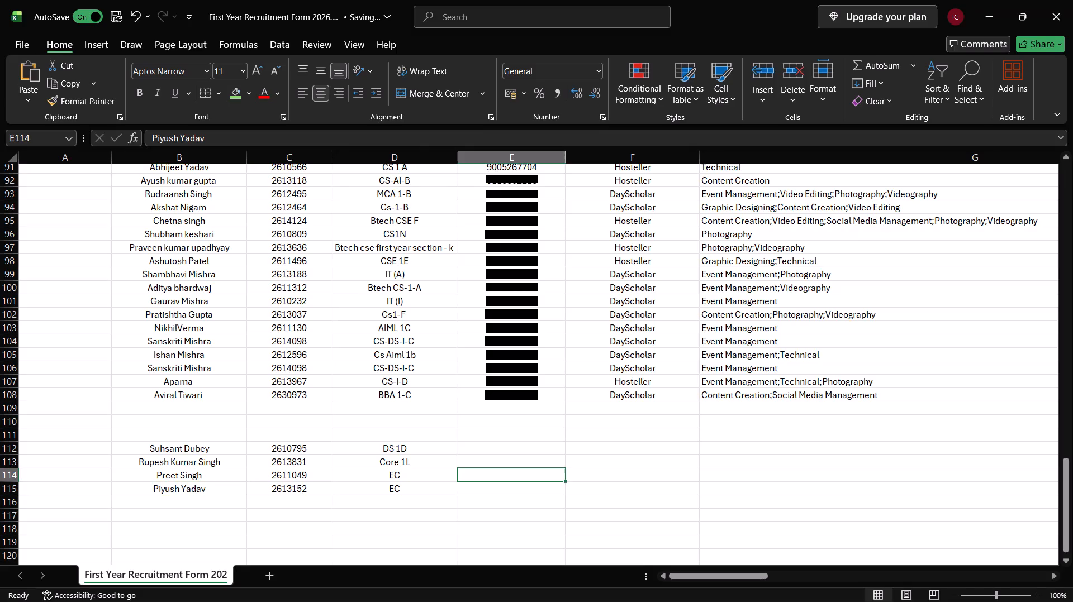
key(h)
key(BackSpace)
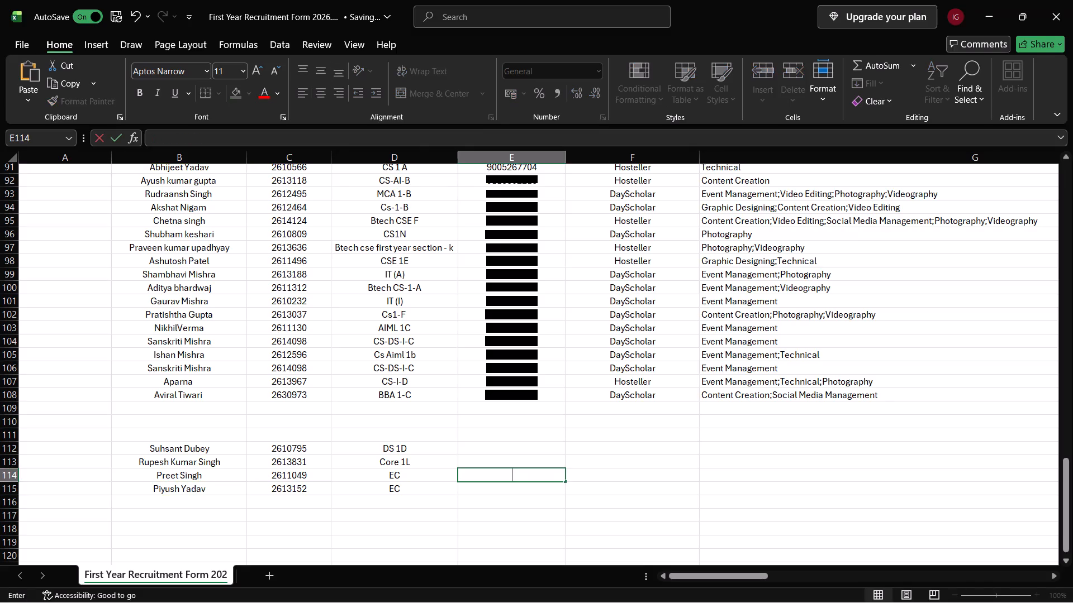
click(501, 494)
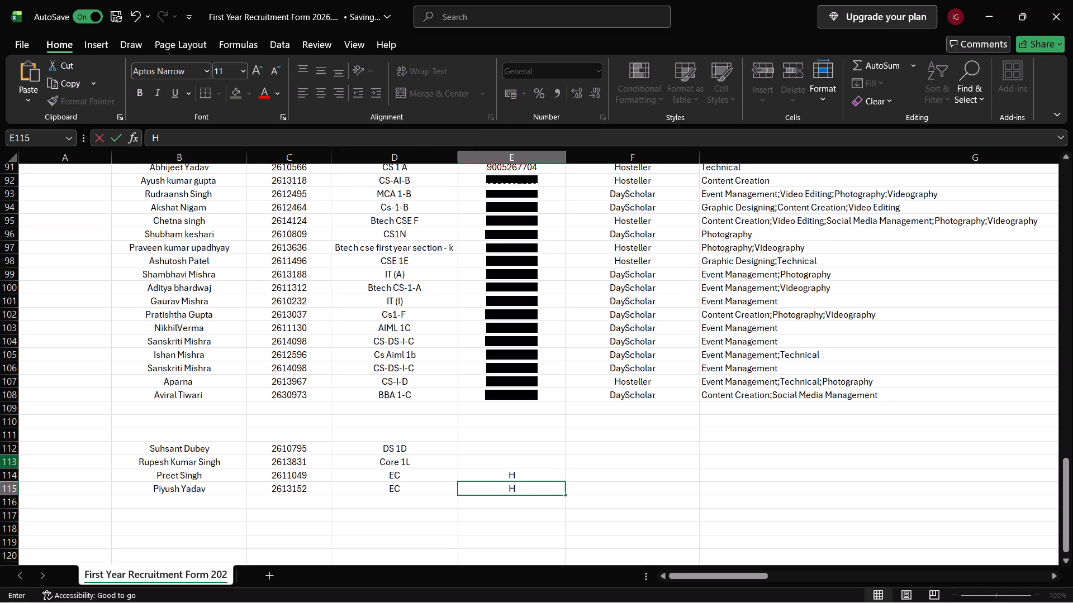
Highlight the two added EC applicants' rows, 114 and 115, with green fill.
click(5, 476)
click(238, 95)
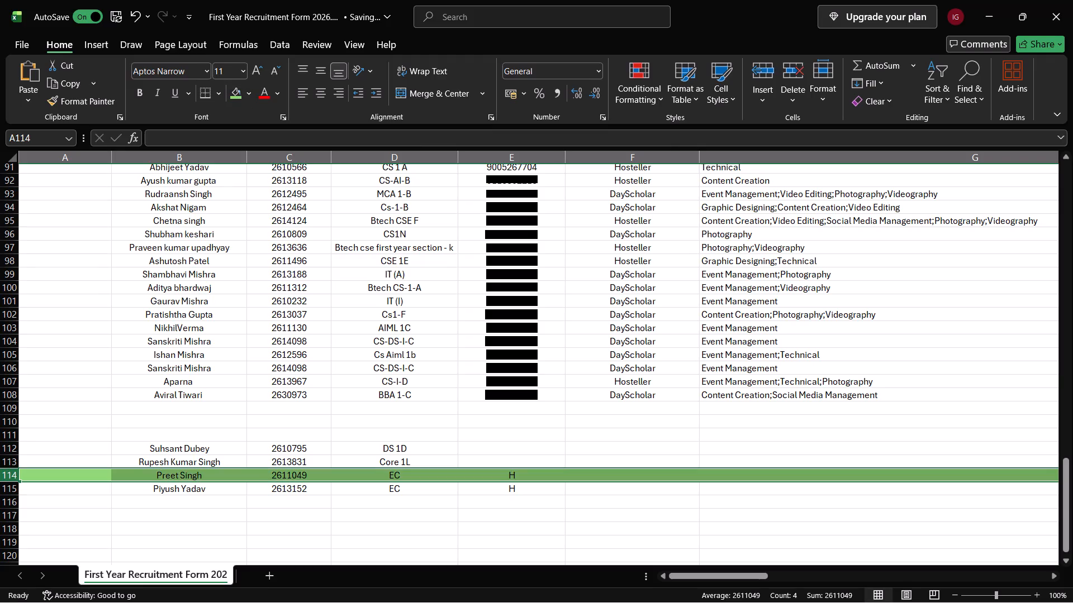
click(7, 490)
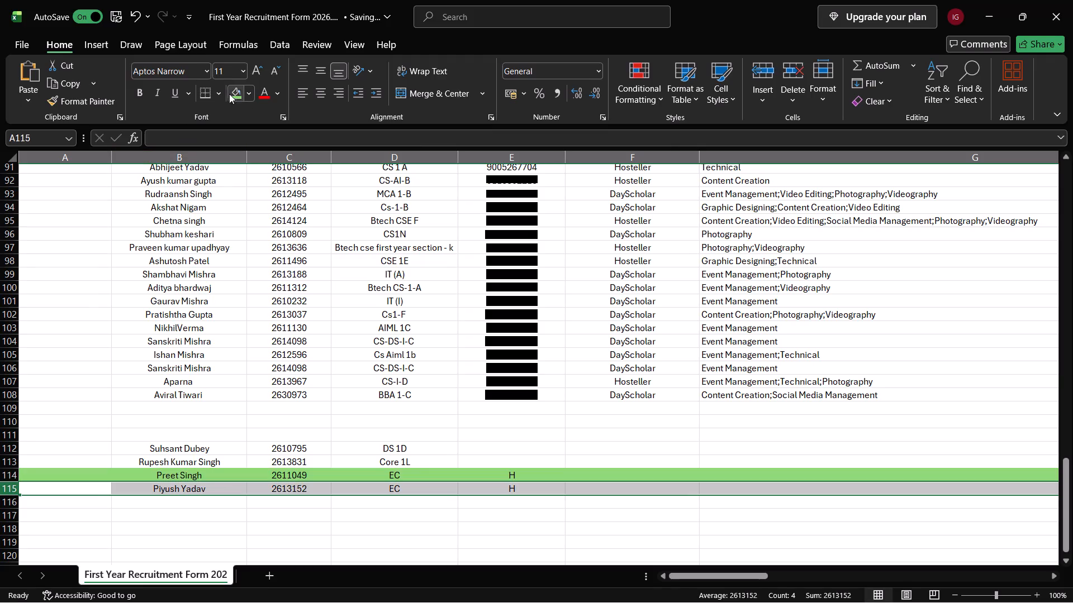
click(234, 92)
click(165, 421)
Examine the applicant list from the added rows back up to the header, including the green-highlighted rows 25 and 15.
scroll(165, 421, up, 1)
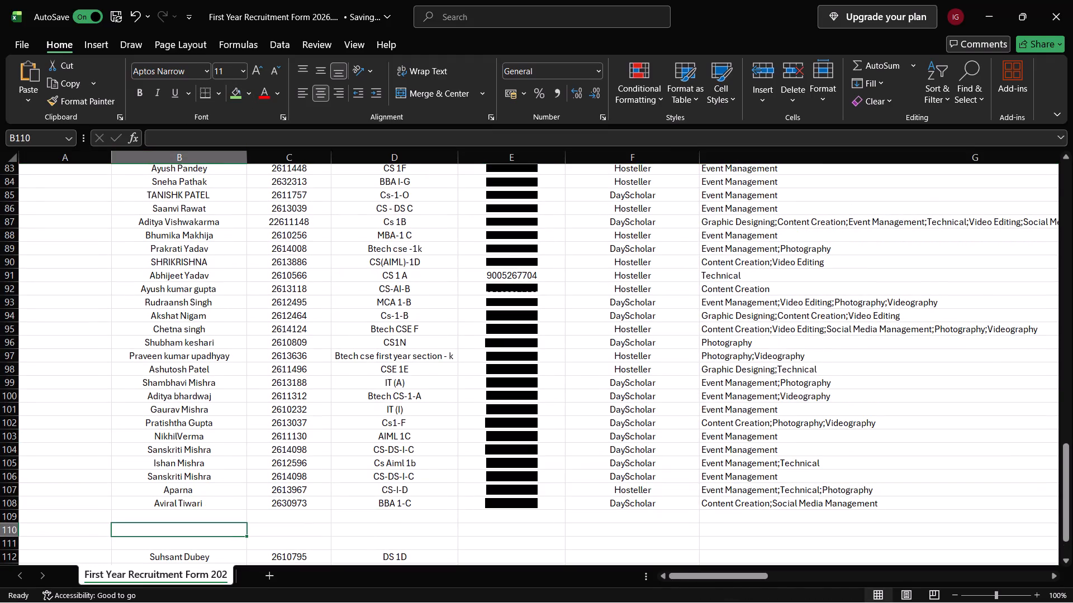
scroll(165, 421, up, 8)
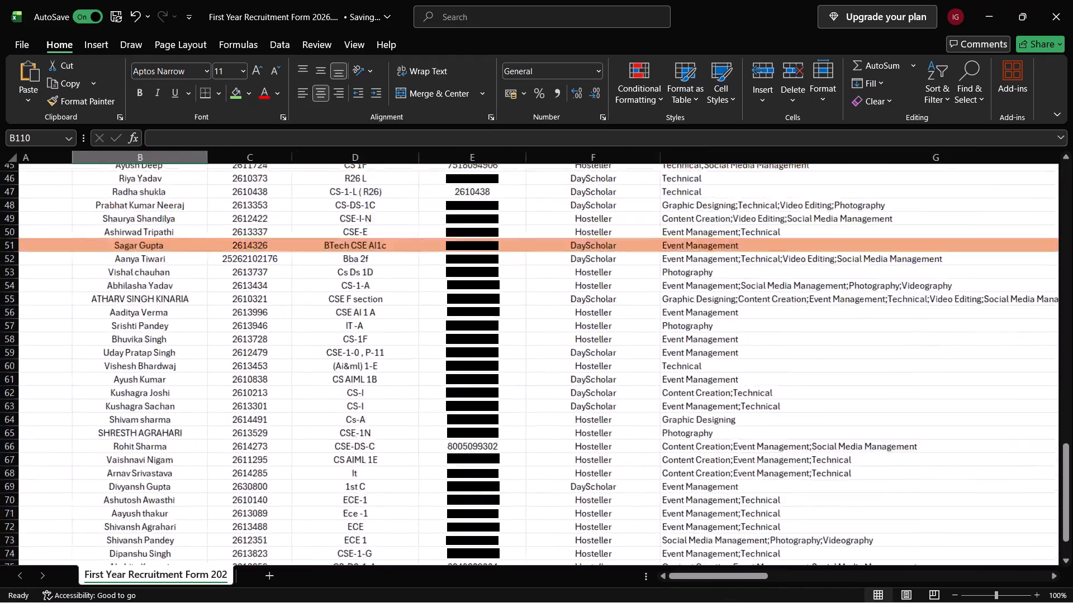
scroll(165, 421, up, 1)
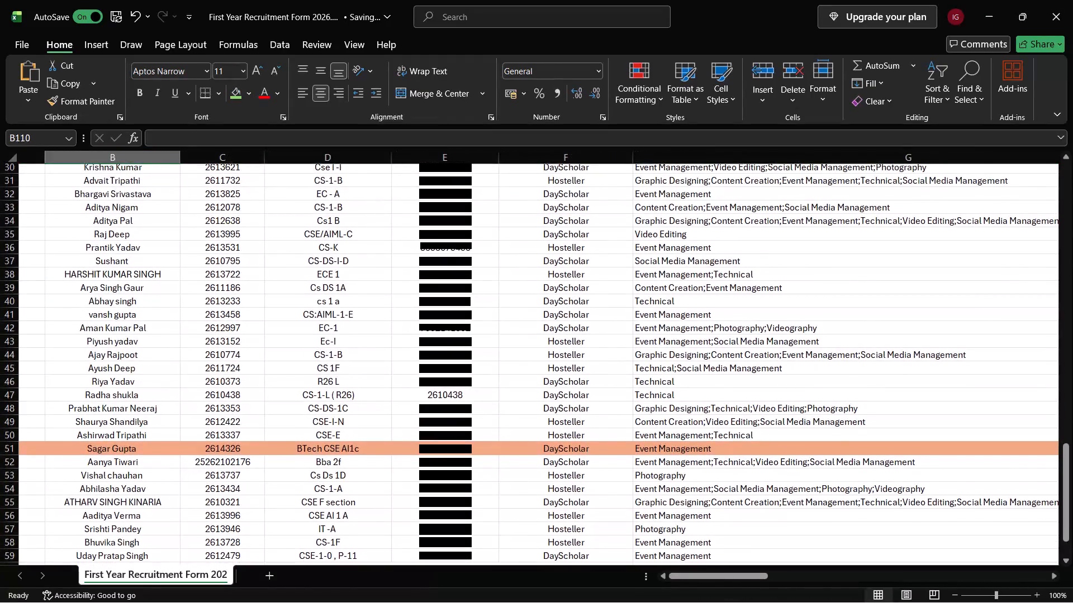
scroll(165, 421, up, 1)
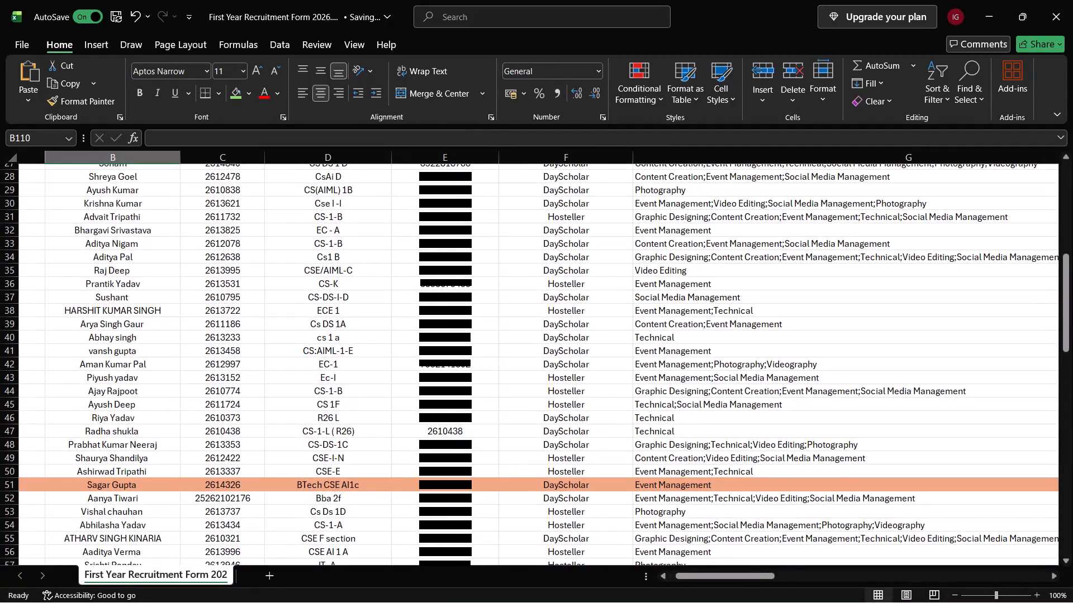
scroll(165, 421, right, 6)
scroll(165, 421, up, 1)
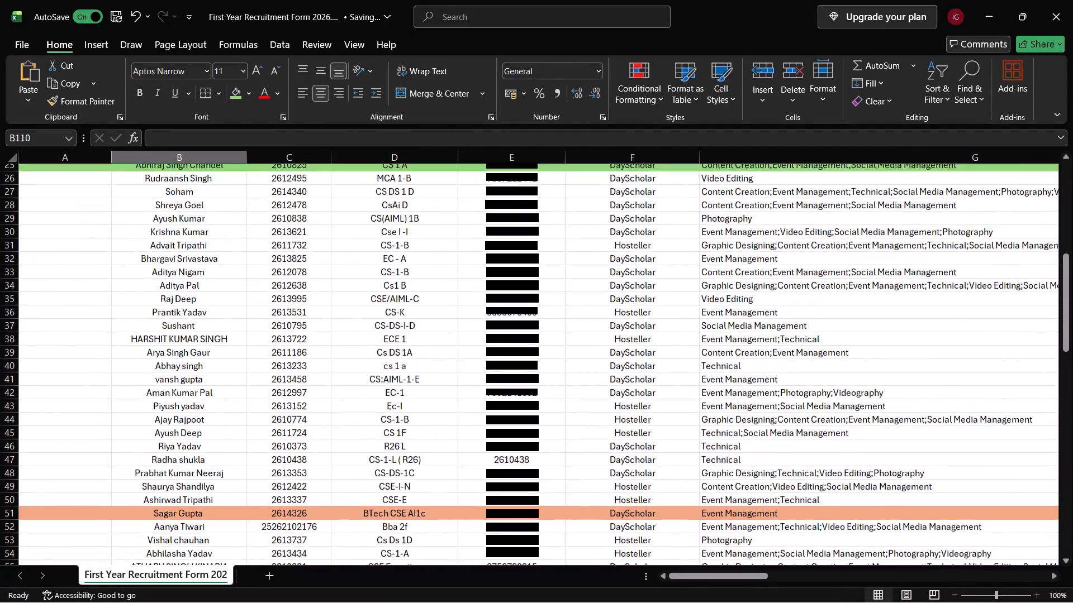
scroll(165, 421, up, 1)
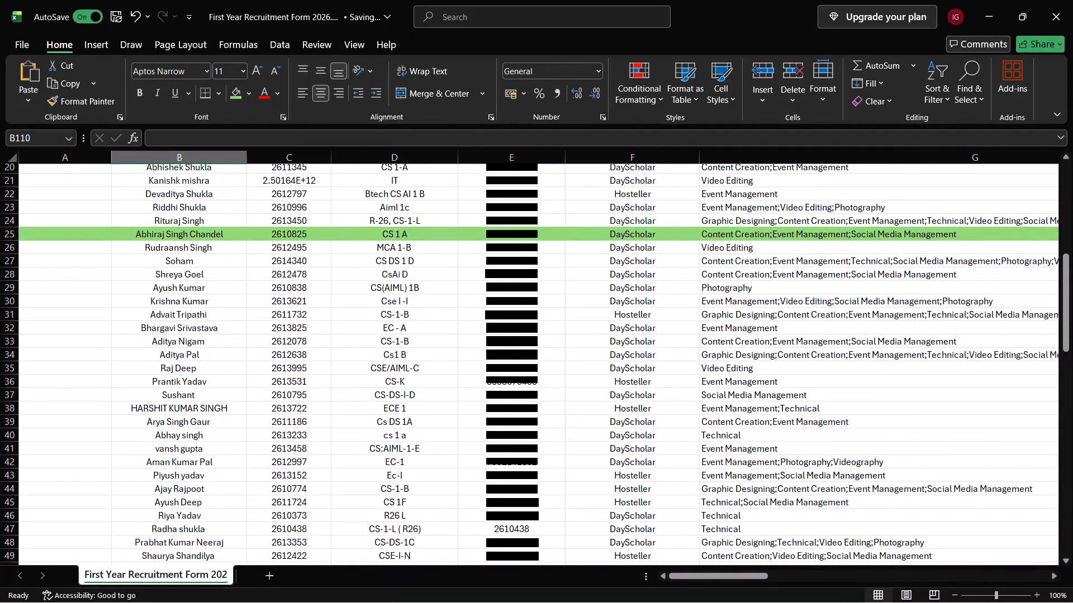
scroll(165, 421, up, 2)
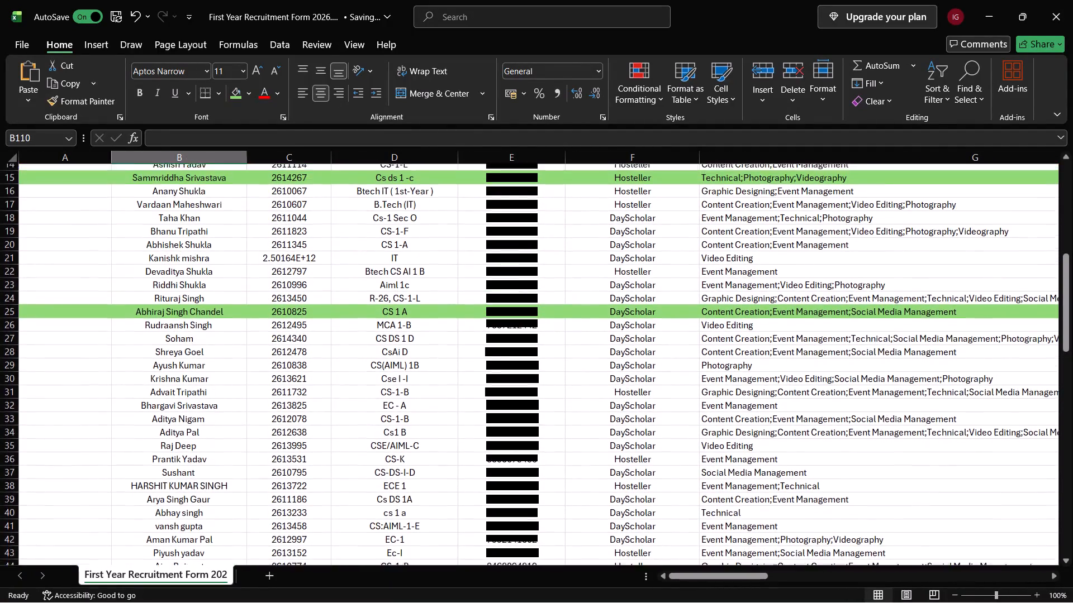
scroll(165, 421, up, 2)
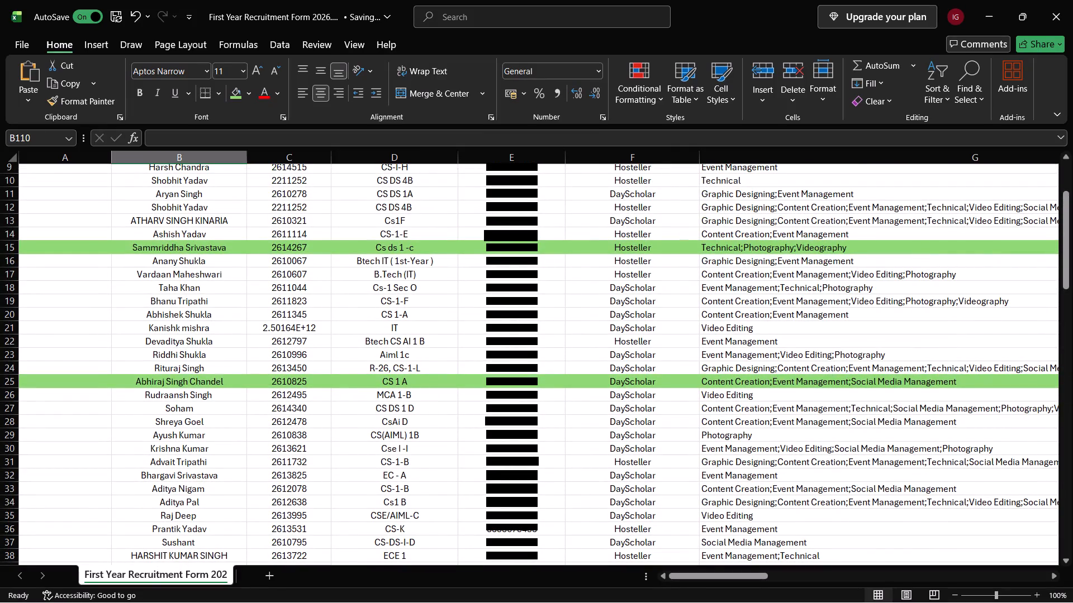
scroll(196, 285, up, 4)
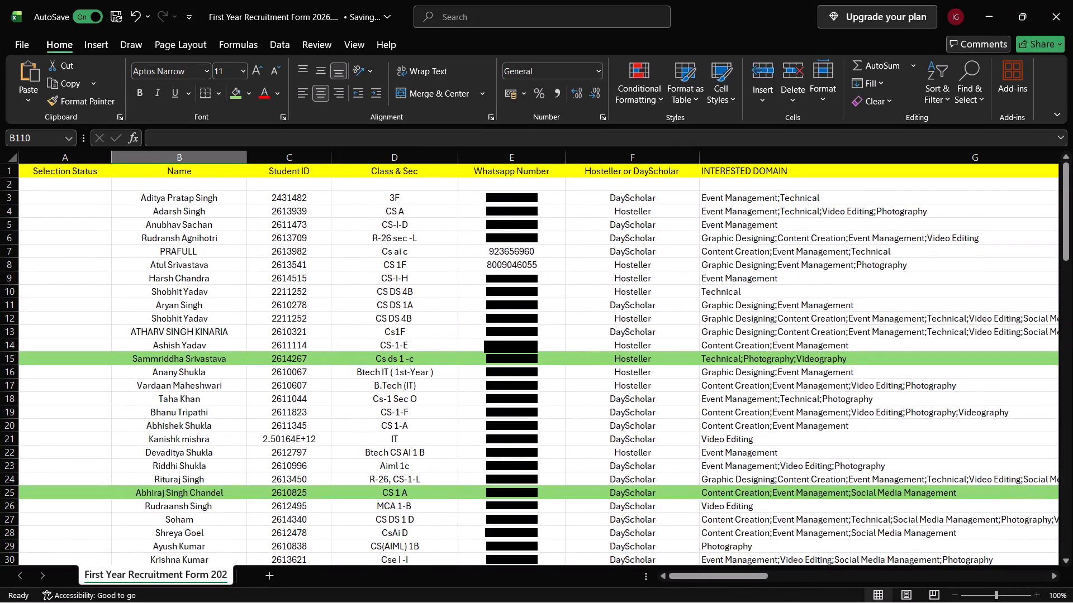
click(435, 289)
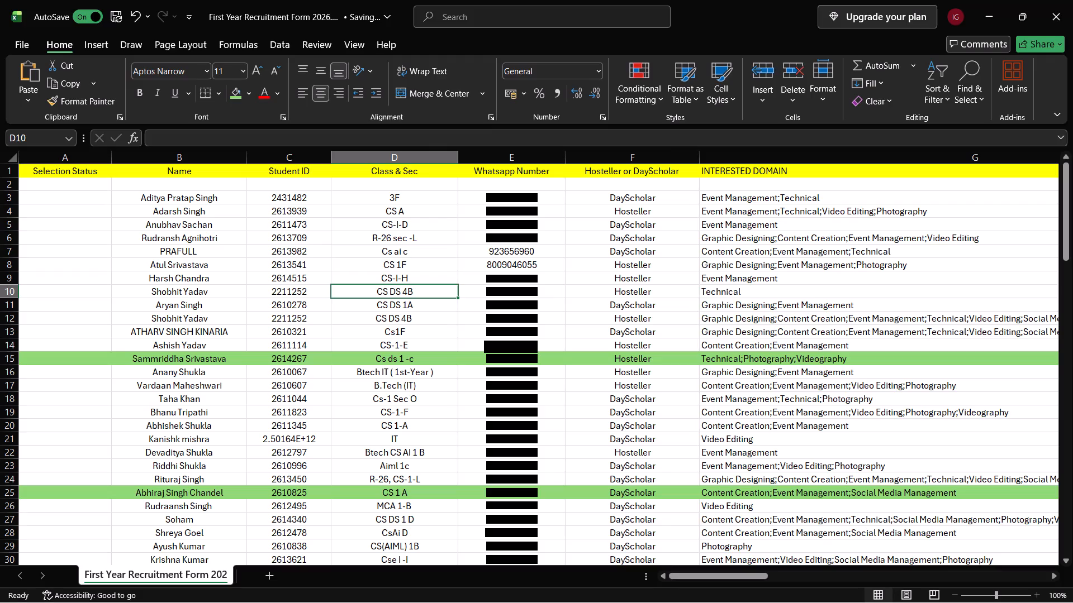
click(202, 359)
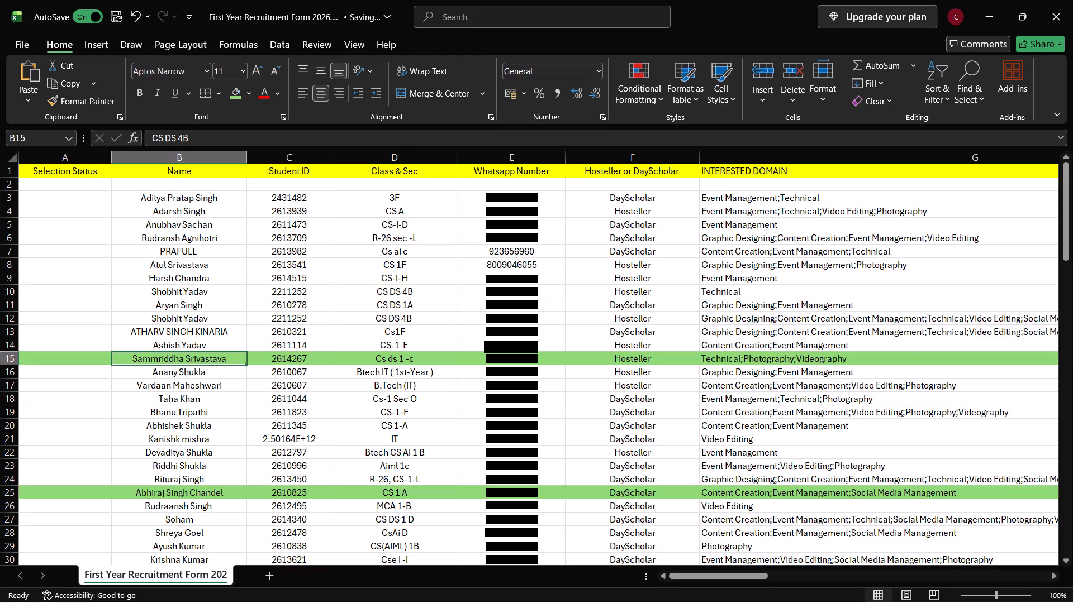
Review the added applicants in rows 112 to 115 and look through the main list's entries above them.
scroll(213, 466, down, 1)
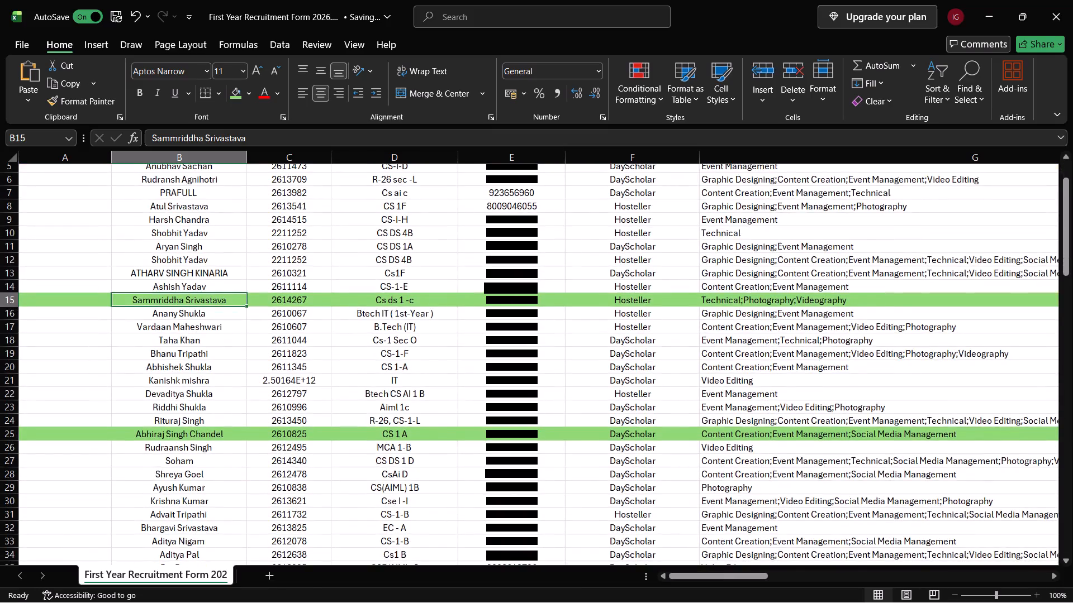
scroll(215, 453, down, 8)
scroll(215, 453, up, 1)
scroll(215, 453, down, 3)
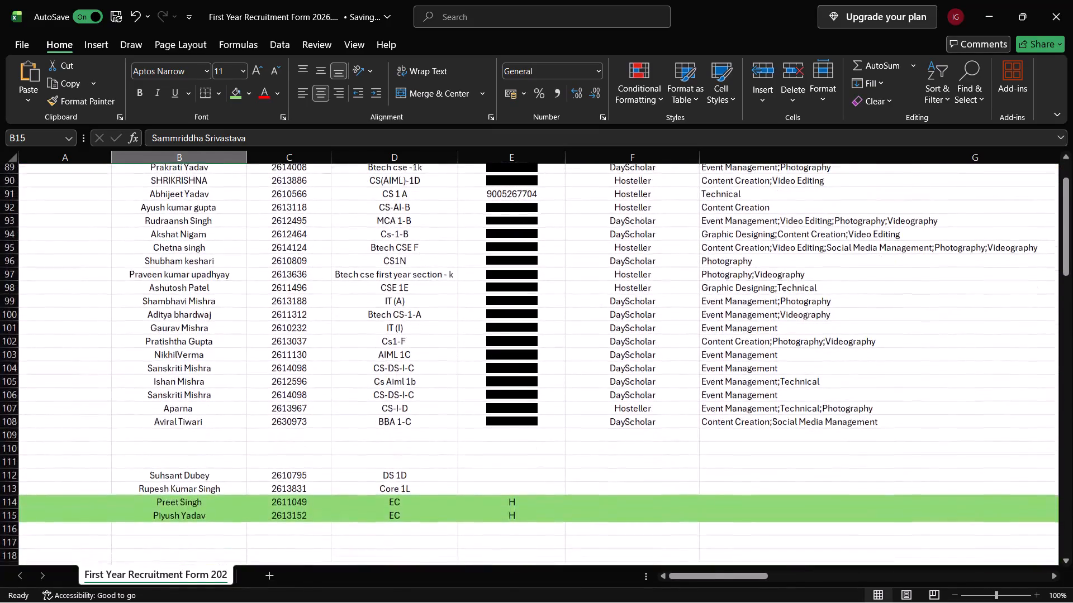
click(183, 529)
click(188, 522)
click(191, 518)
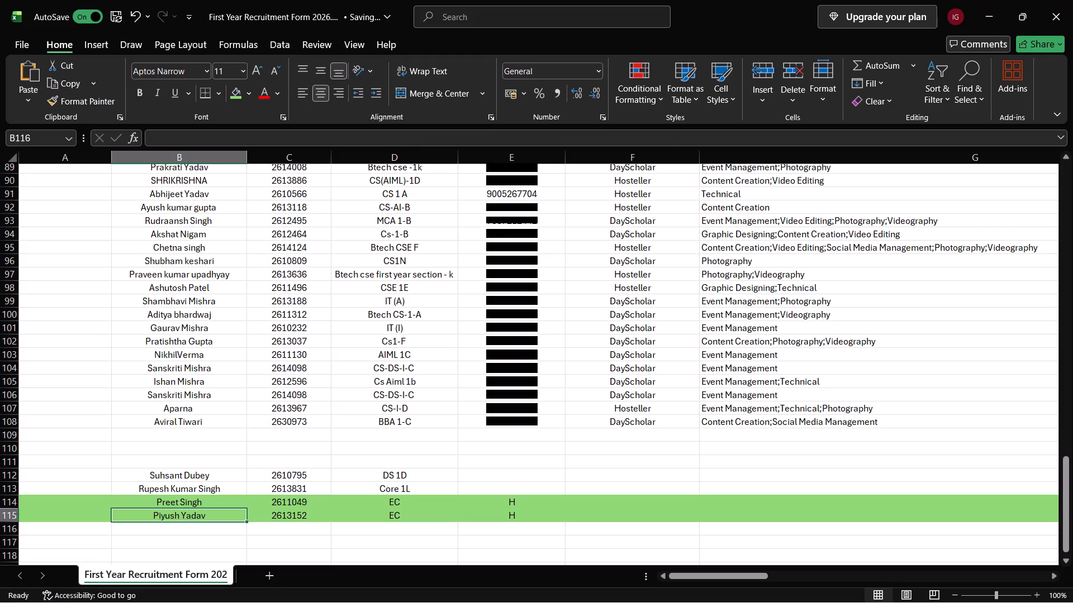
click(234, 446)
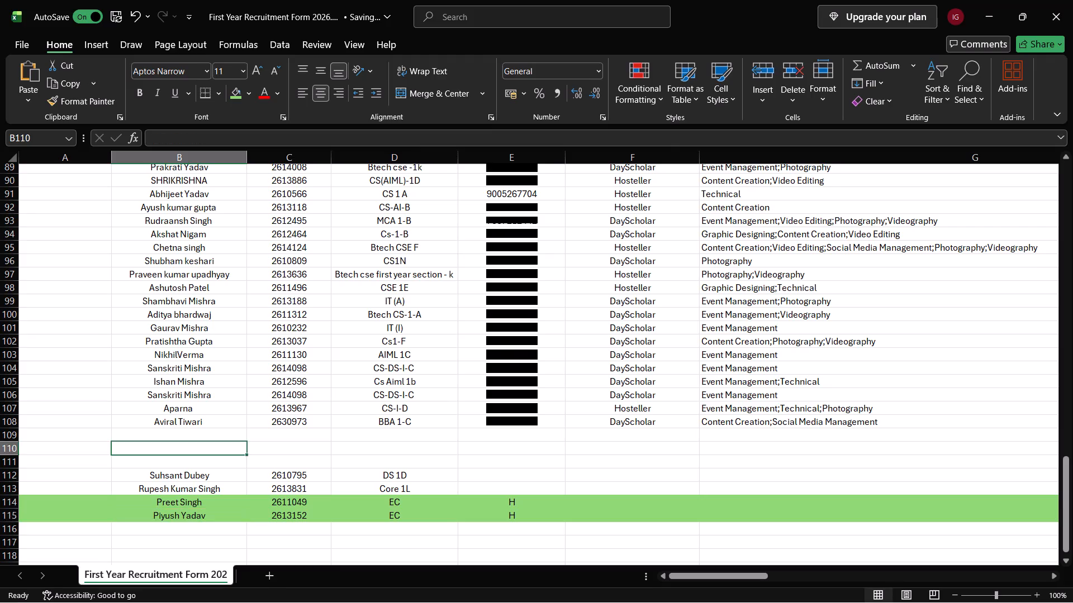
click(202, 505)
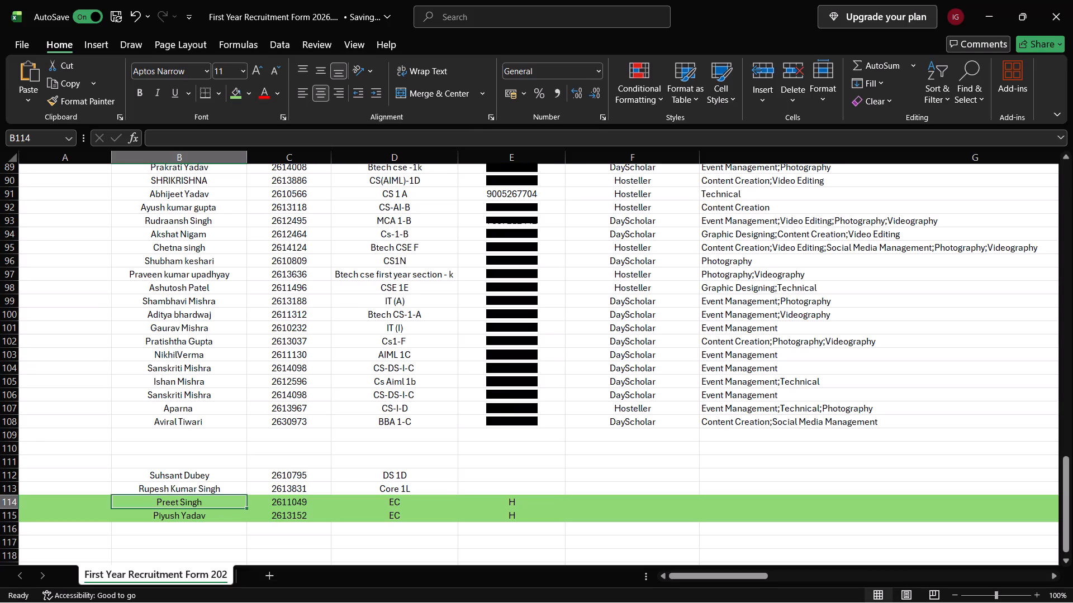
scroll(202, 505, up, 7)
scroll(202, 505, down, 5)
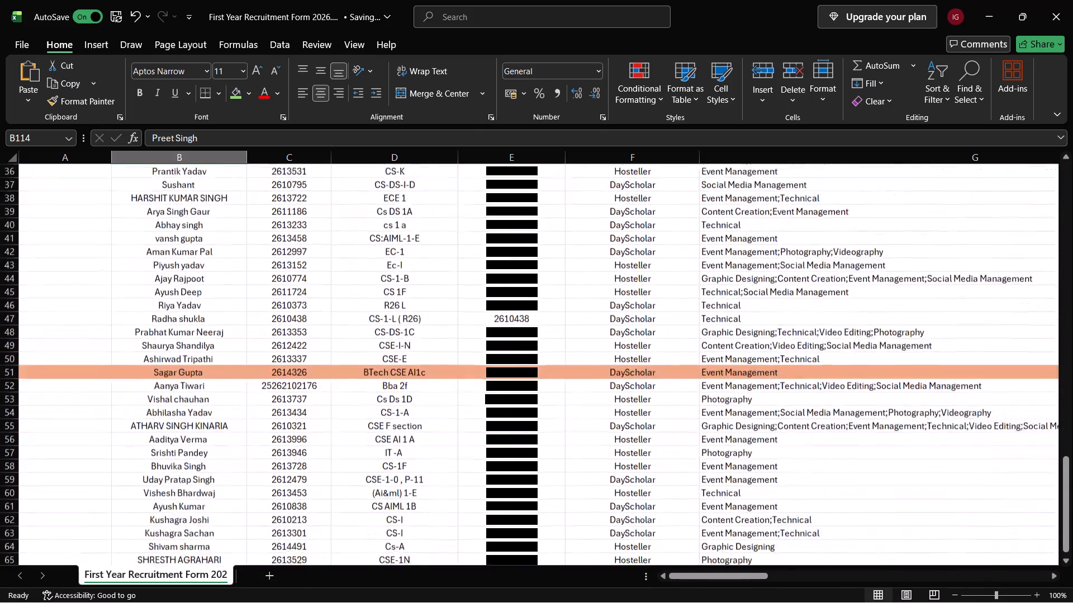
scroll(202, 505, down, 5)
scroll(202, 505, up, 9)
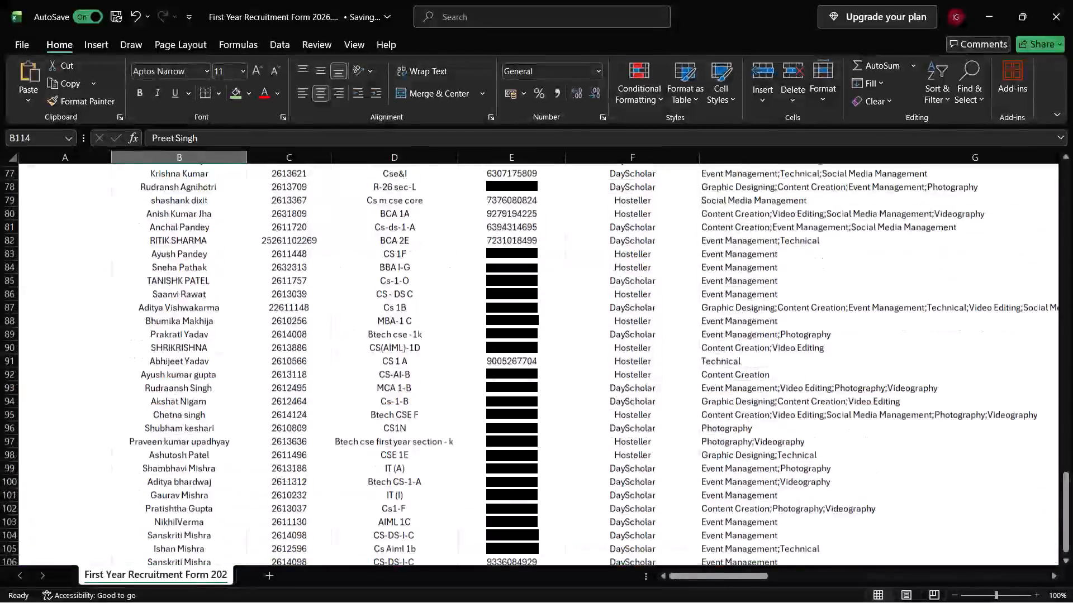
Locate the CS-DS-I-C applicant in row 104 and highlight the whole row with green fill.
scroll(202, 505, up, 2)
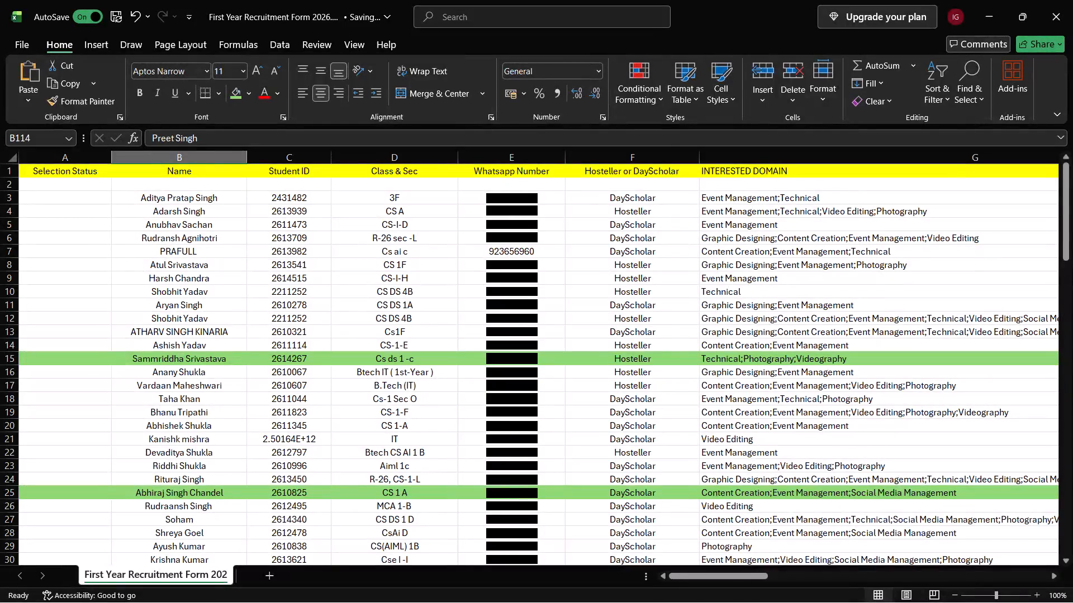
scroll(211, 352, down, 2)
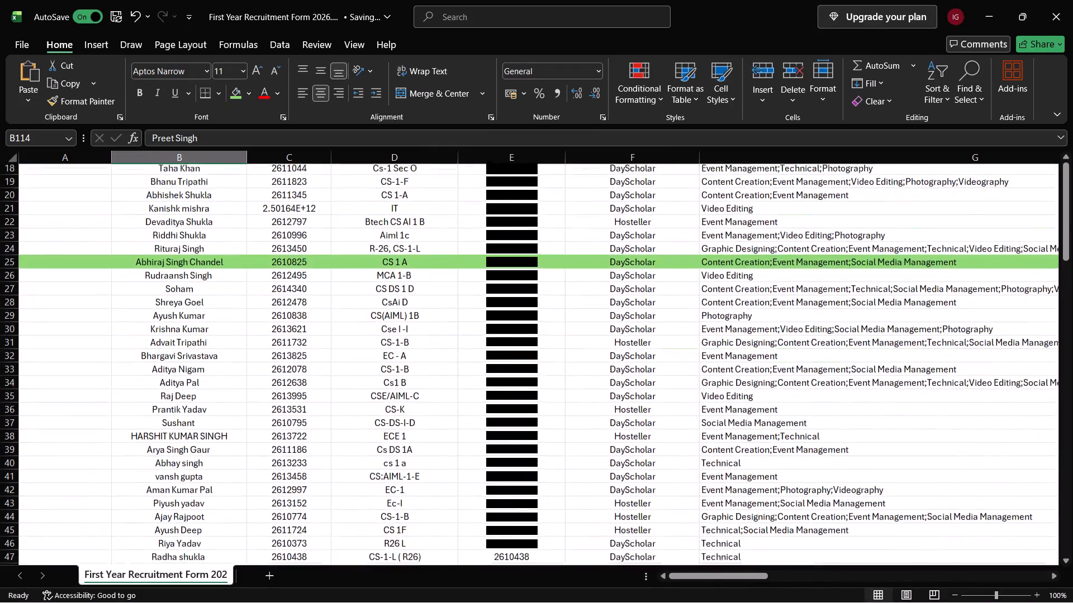
scroll(211, 352, down, 4)
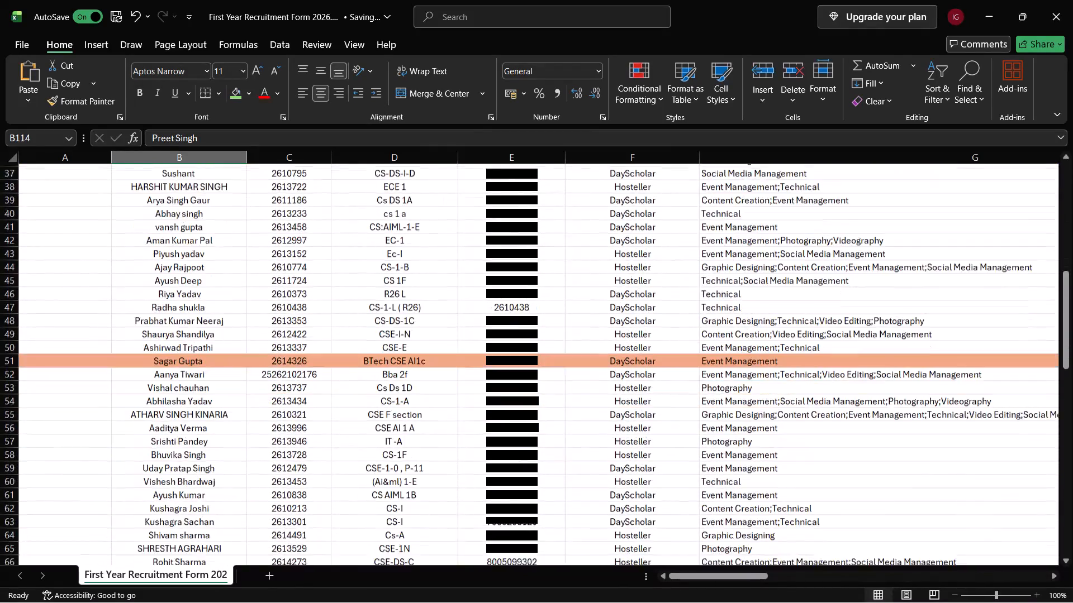
scroll(211, 352, down, 3)
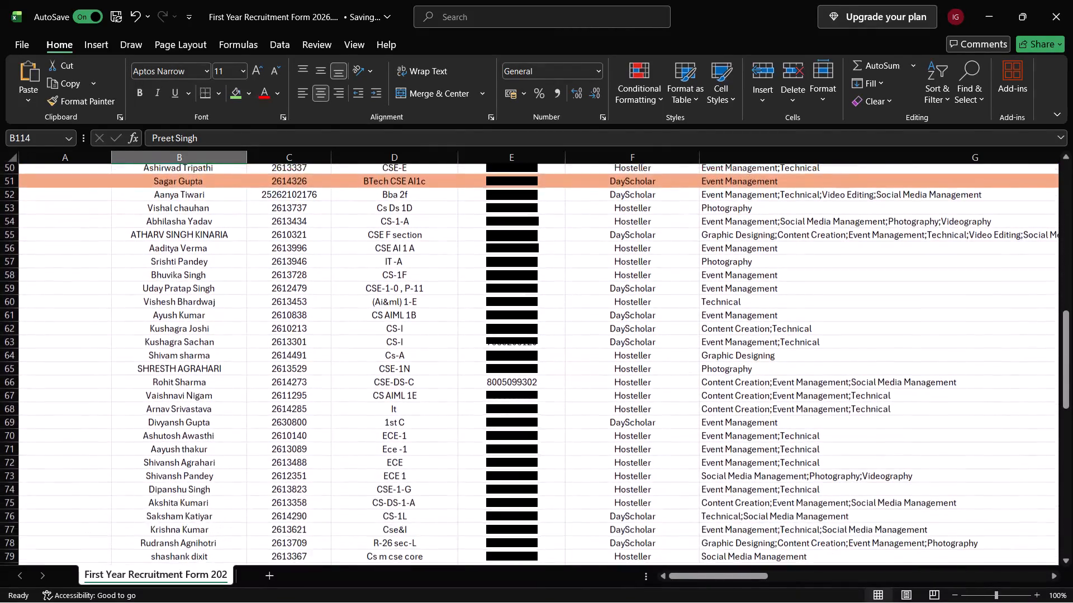
scroll(211, 352, down, 3)
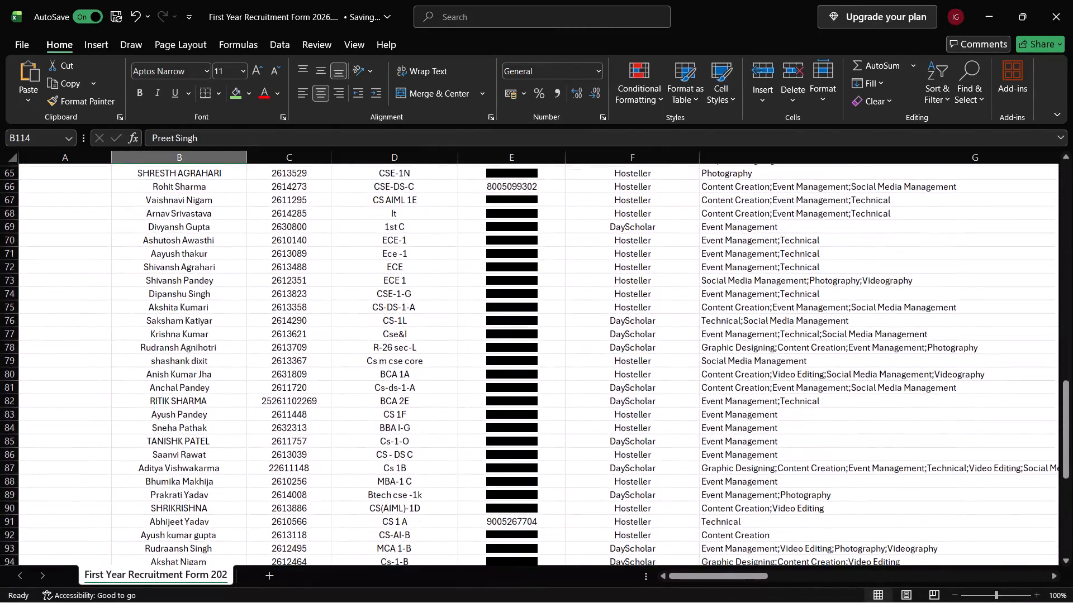
scroll(211, 352, down, 3)
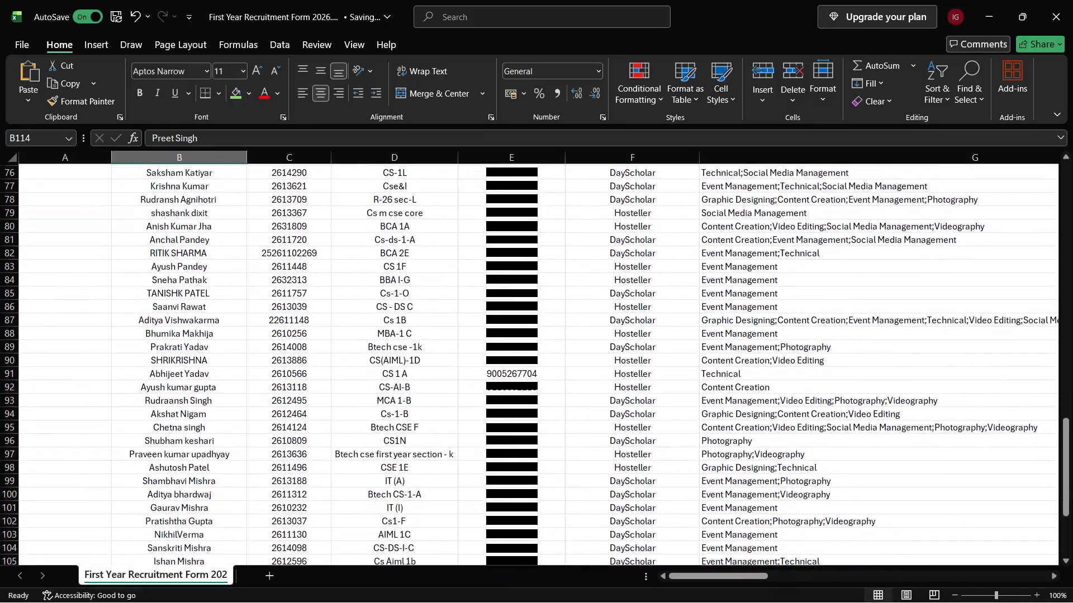
scroll(211, 352, down, 1)
click(187, 454)
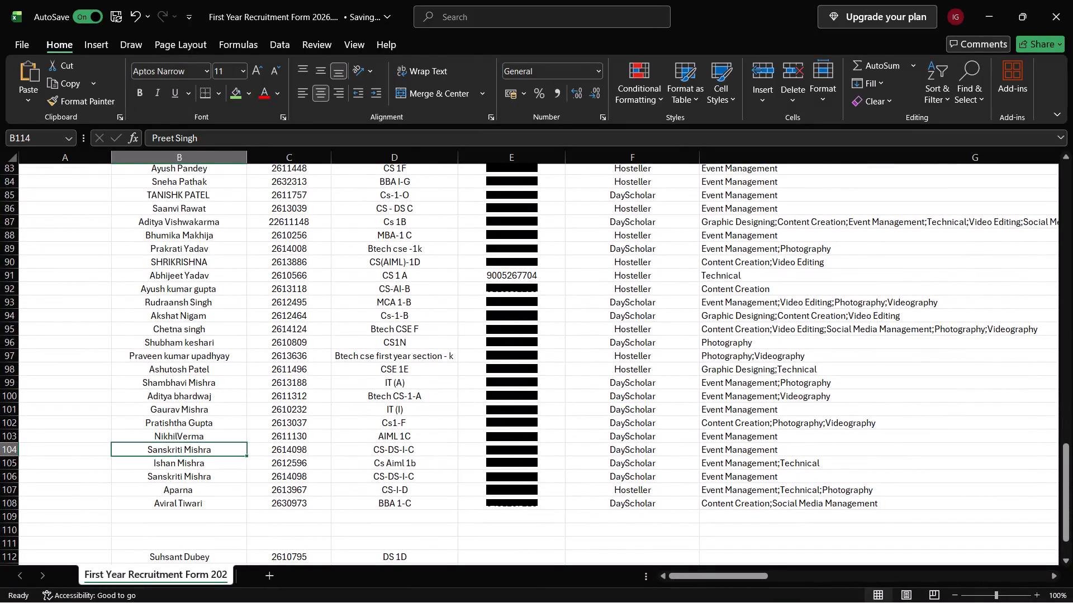
click(7, 449)
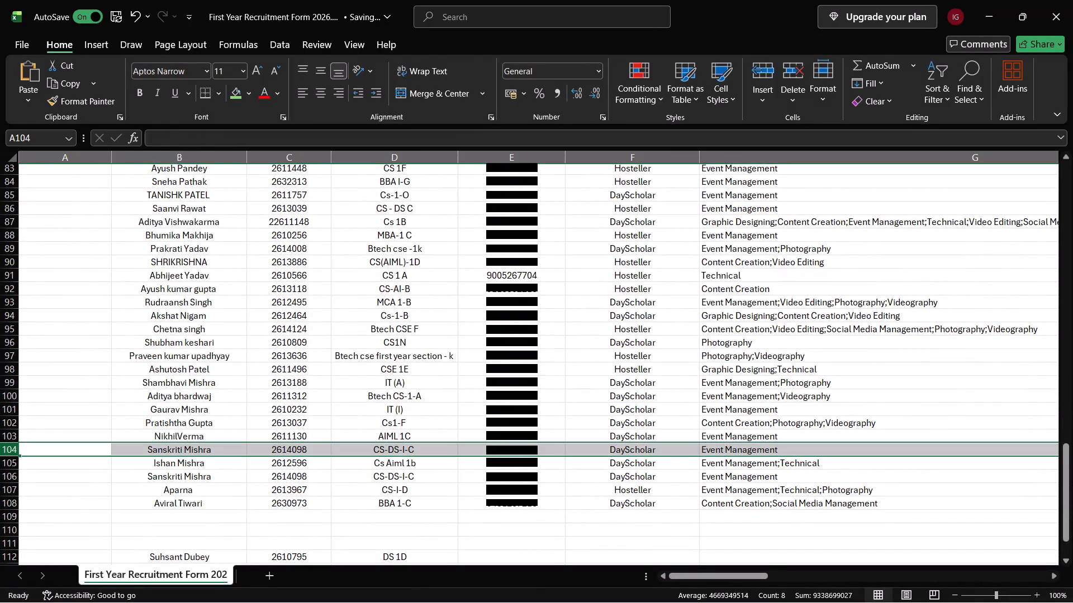
click(329, 408)
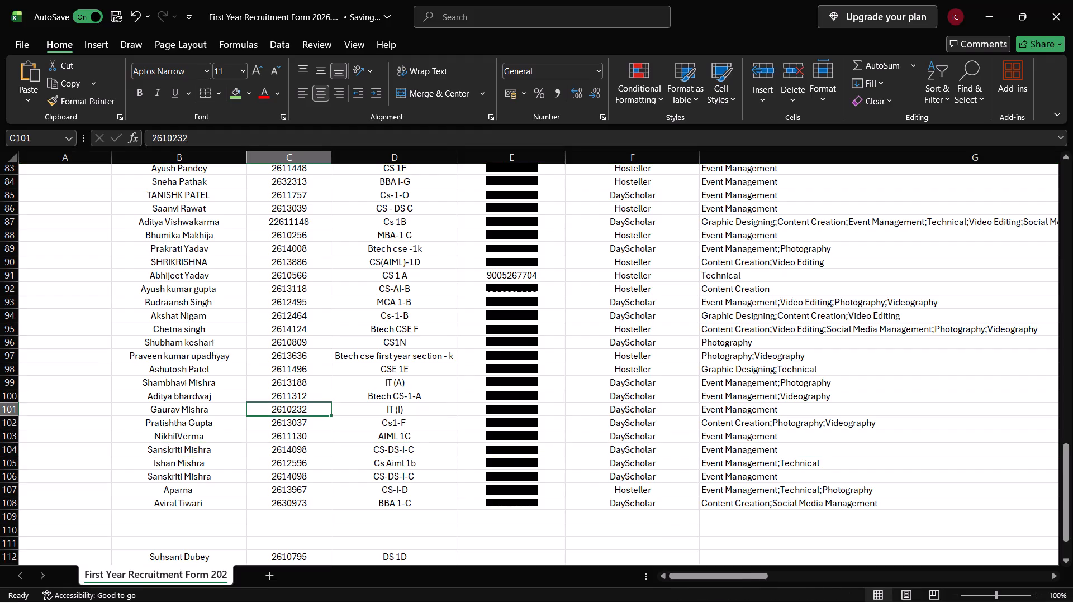
click(151, 447)
click(12, 449)
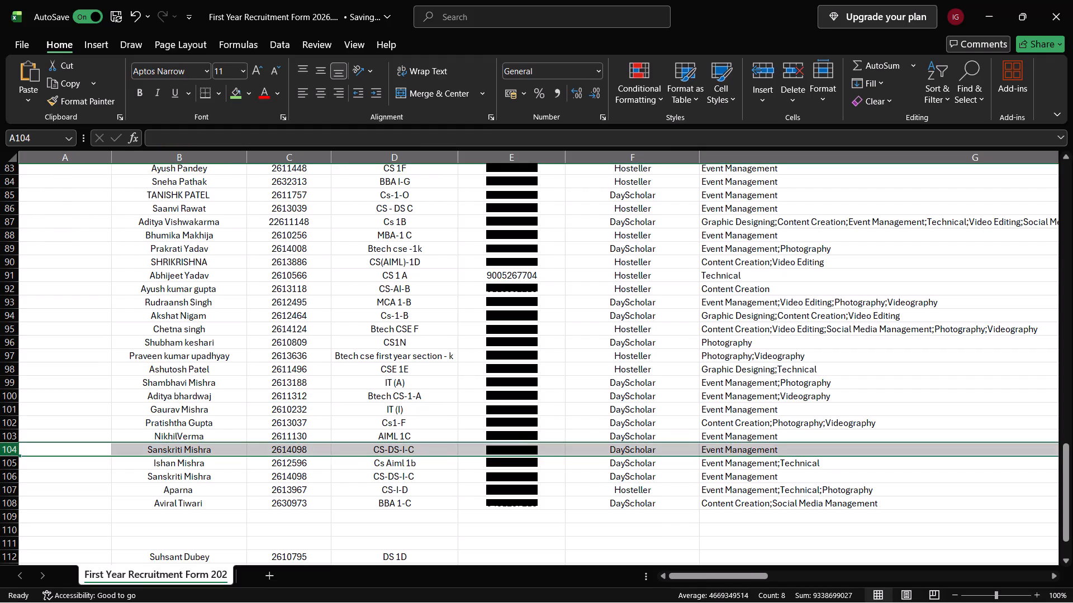
click(237, 98)
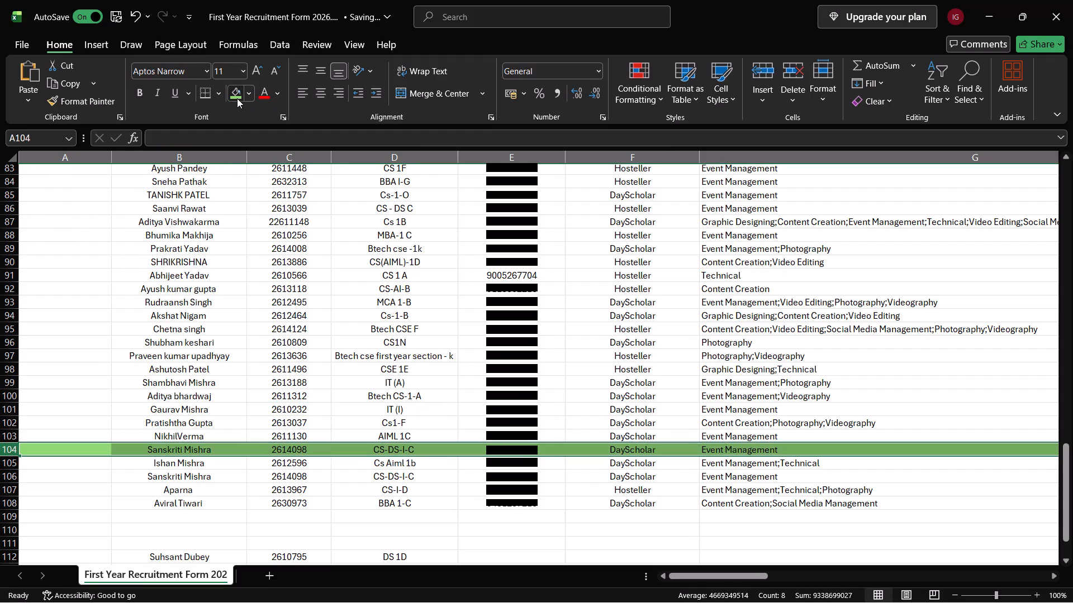
click(268, 301)
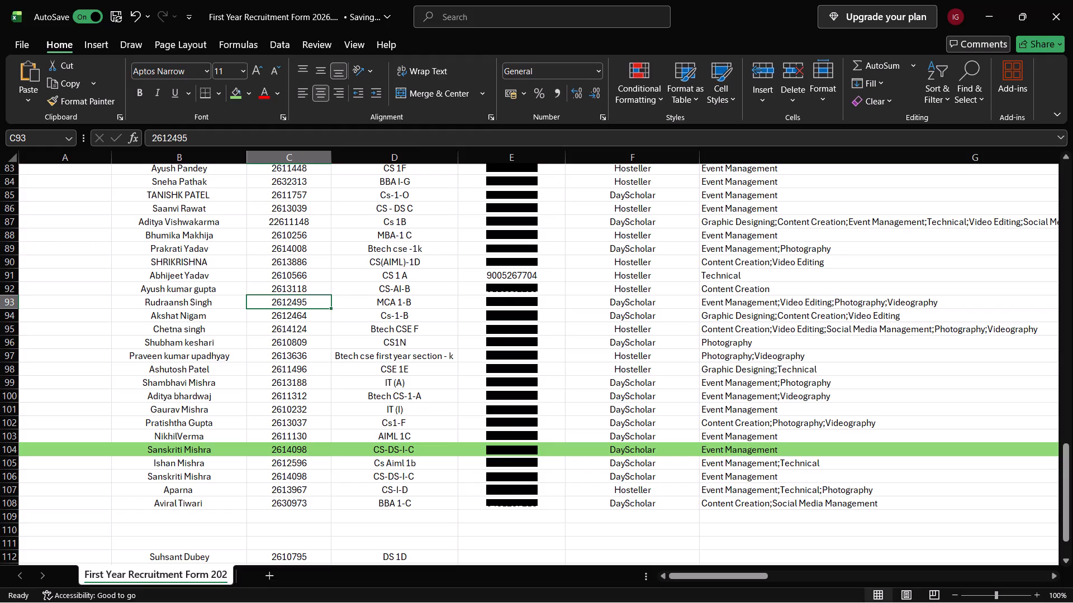
Examine the applicant list from the highlighted row 104 back up to the header row.
scroll(225, 432, up, 3)
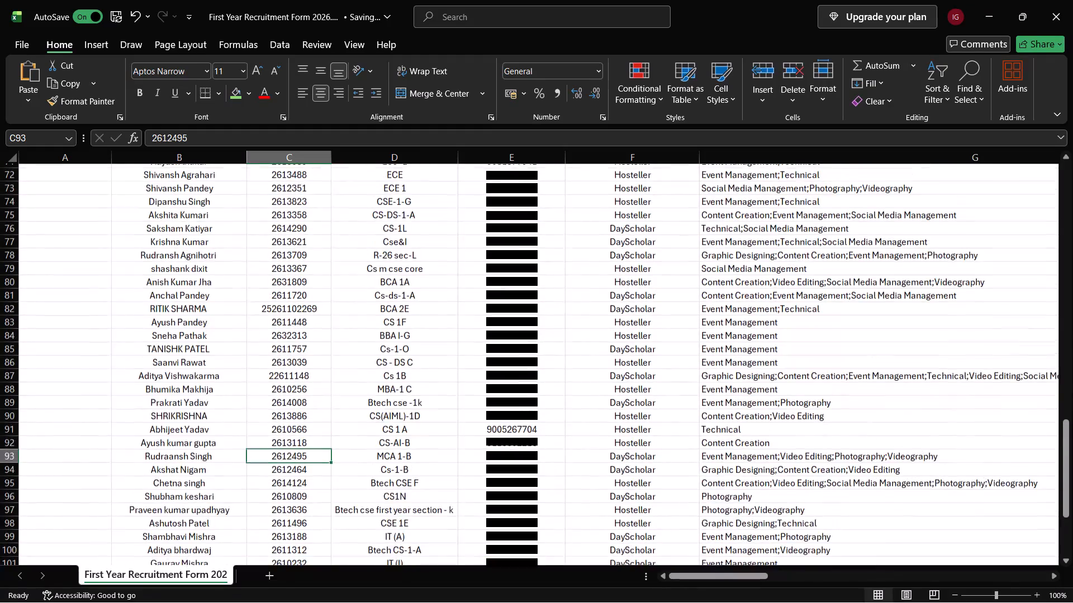
scroll(225, 432, up, 2)
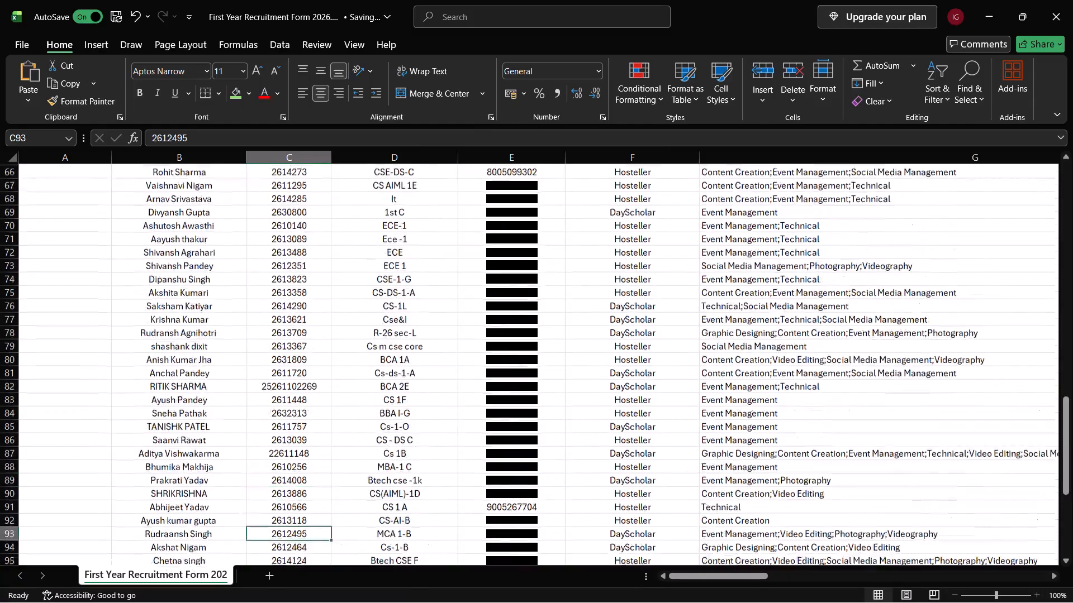
scroll(208, 418, up, 4)
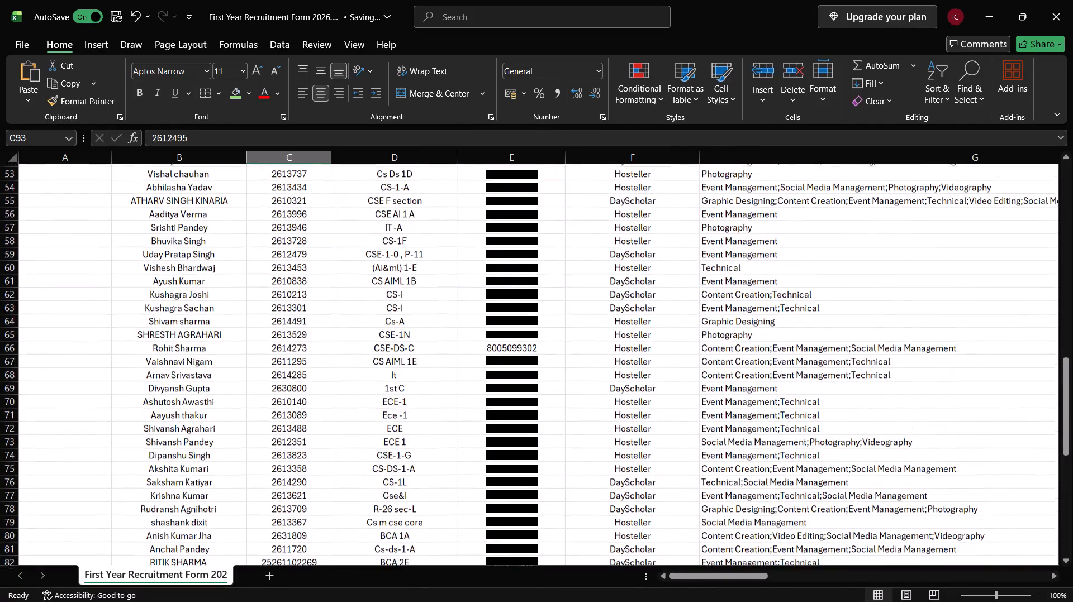
scroll(208, 418, up, 2)
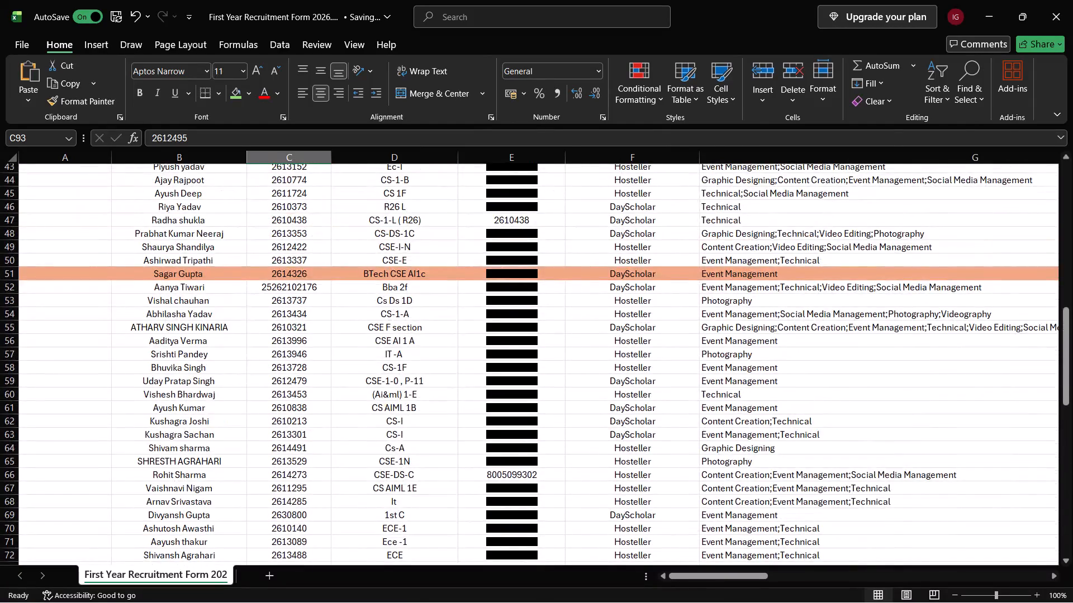
scroll(208, 418, up, 3)
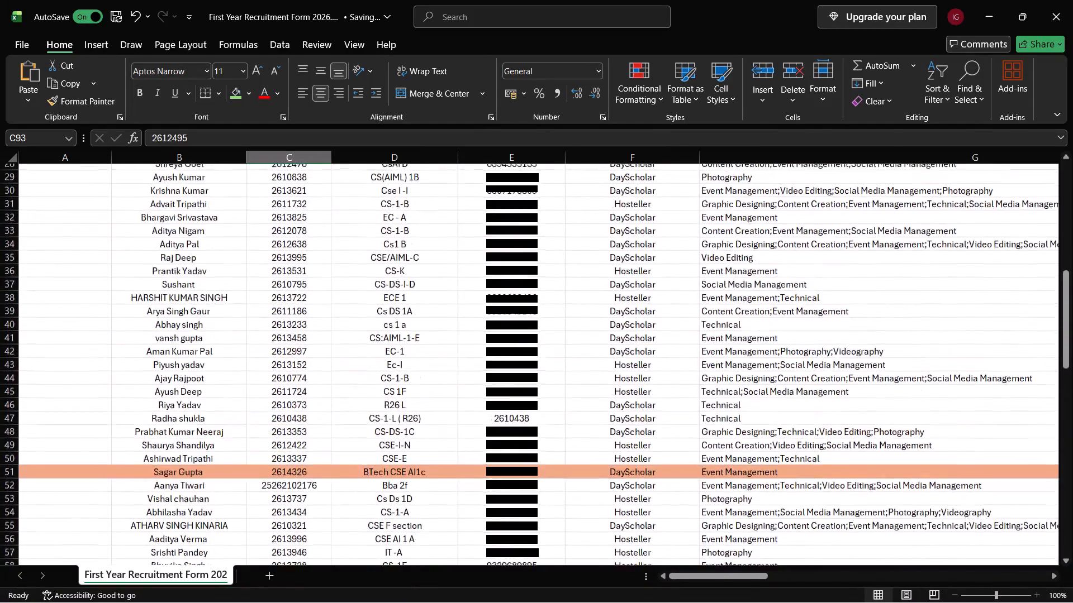
scroll(208, 418, up, 4)
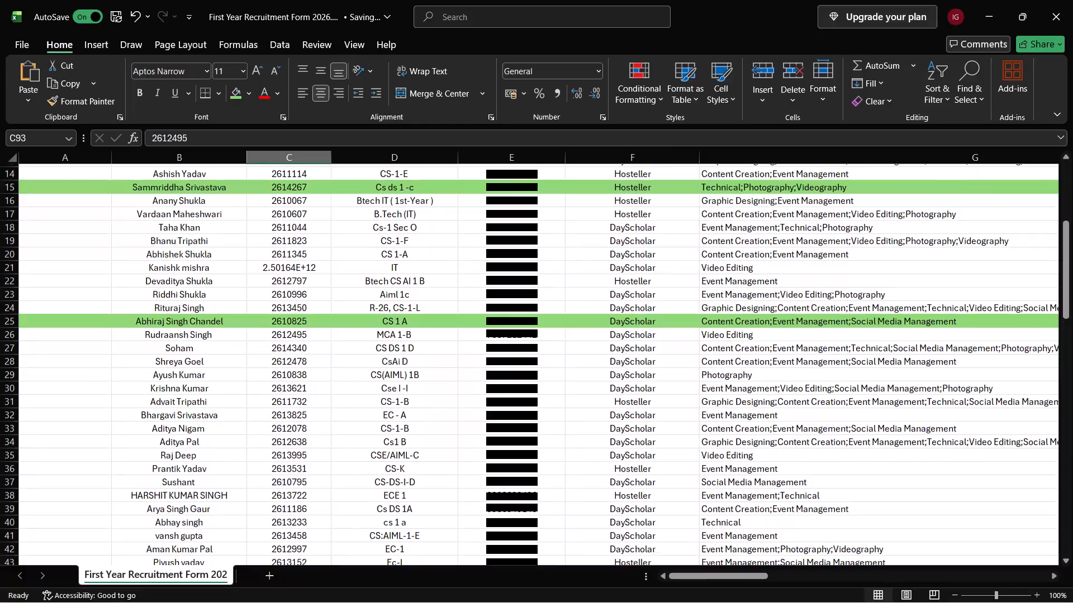
scroll(208, 418, up, 2)
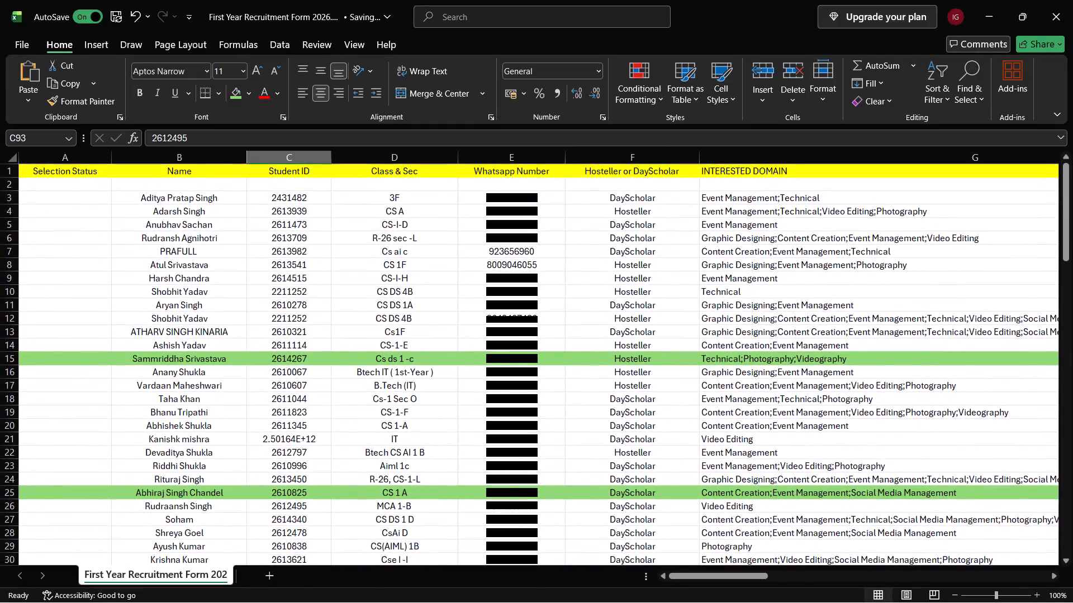
Examine the applicant list again from the top rows down to the added entries below row 108.
scroll(192, 324, down, 1)
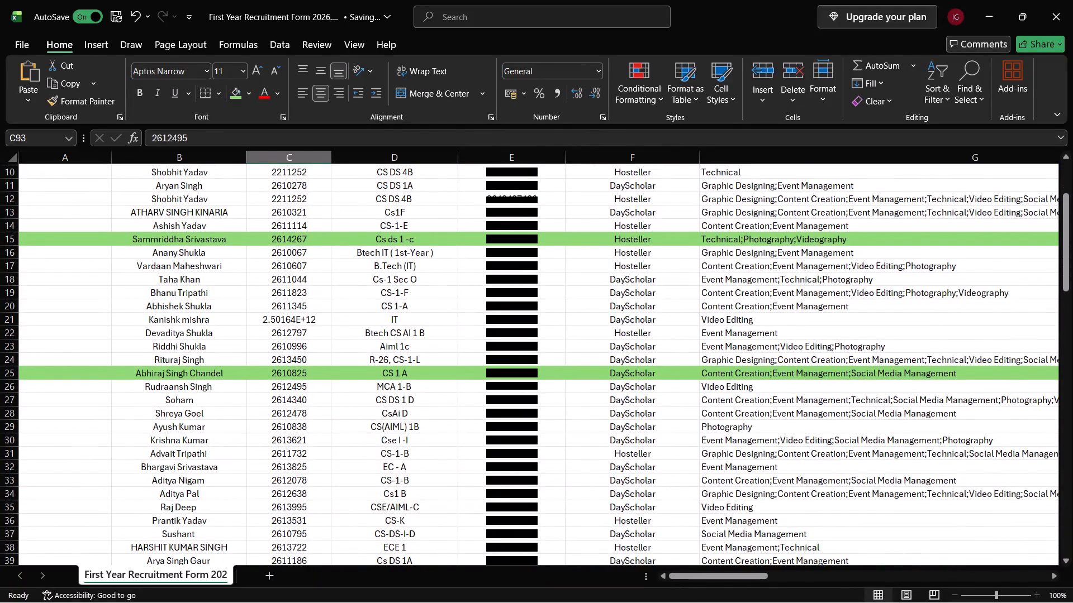
scroll(192, 324, down, 4)
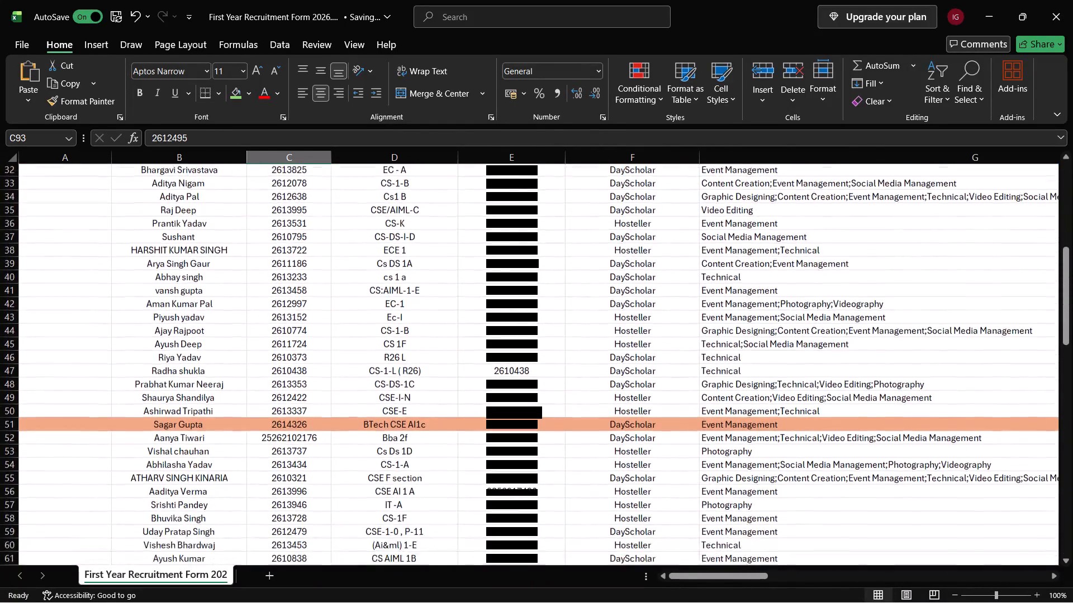
scroll(192, 324, down, 1)
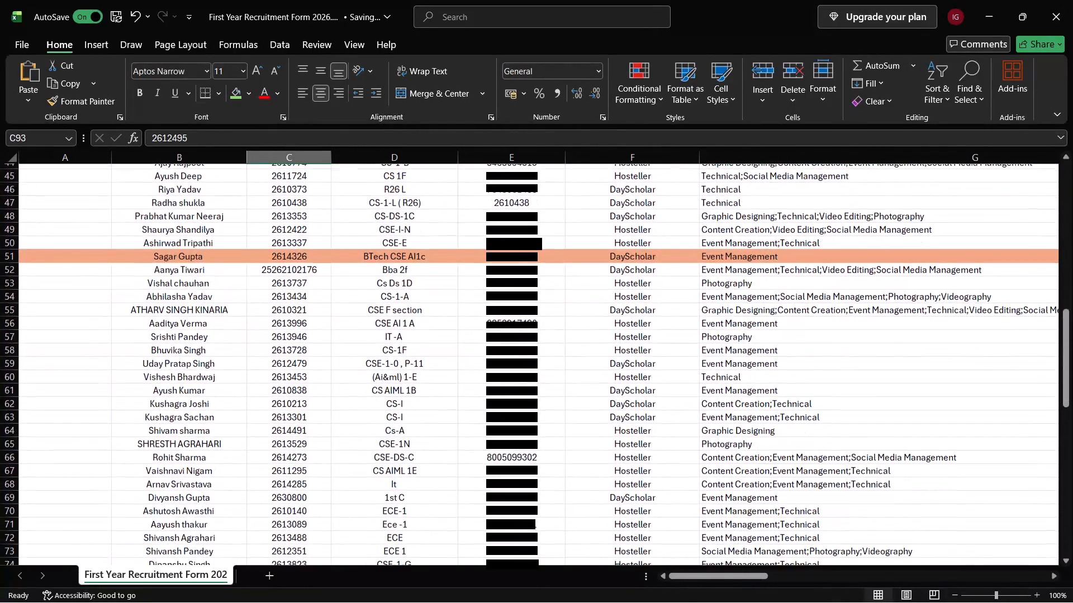
scroll(192, 324, down, 2)
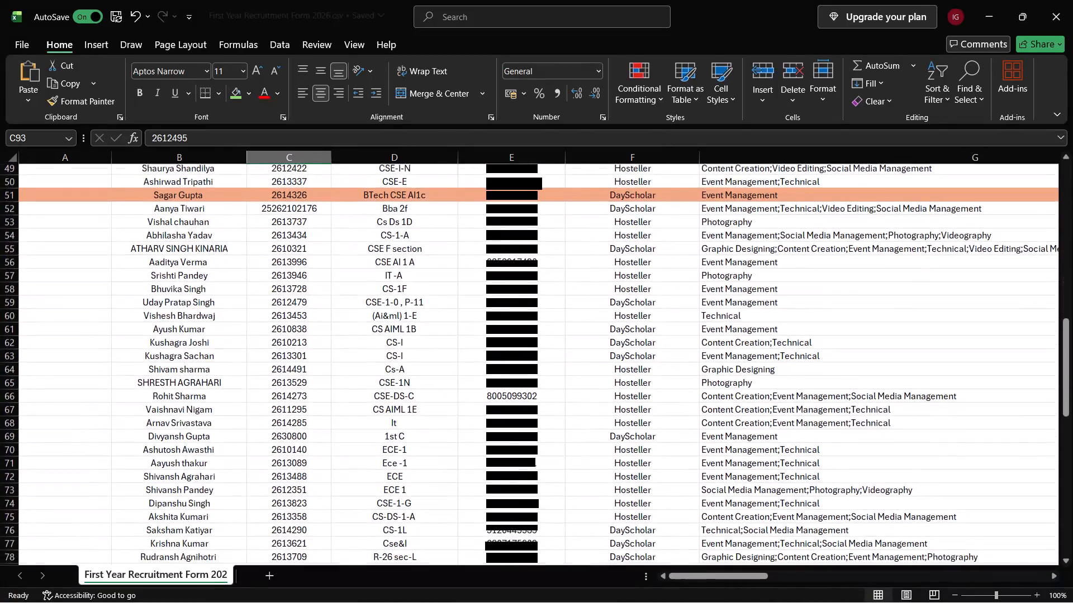
scroll(192, 324, down, 2)
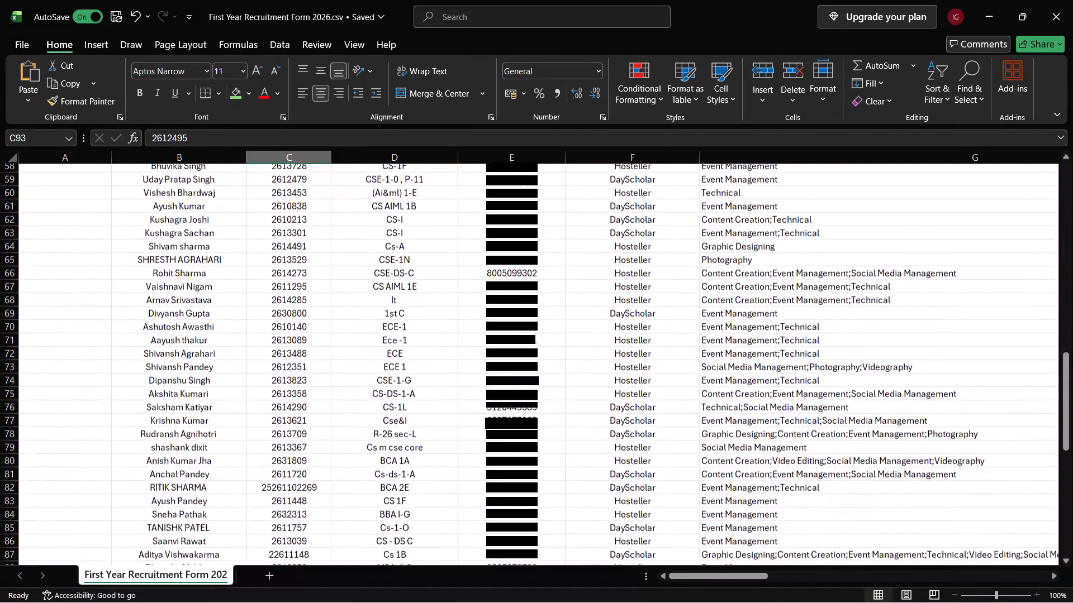
scroll(192, 324, down, 2)
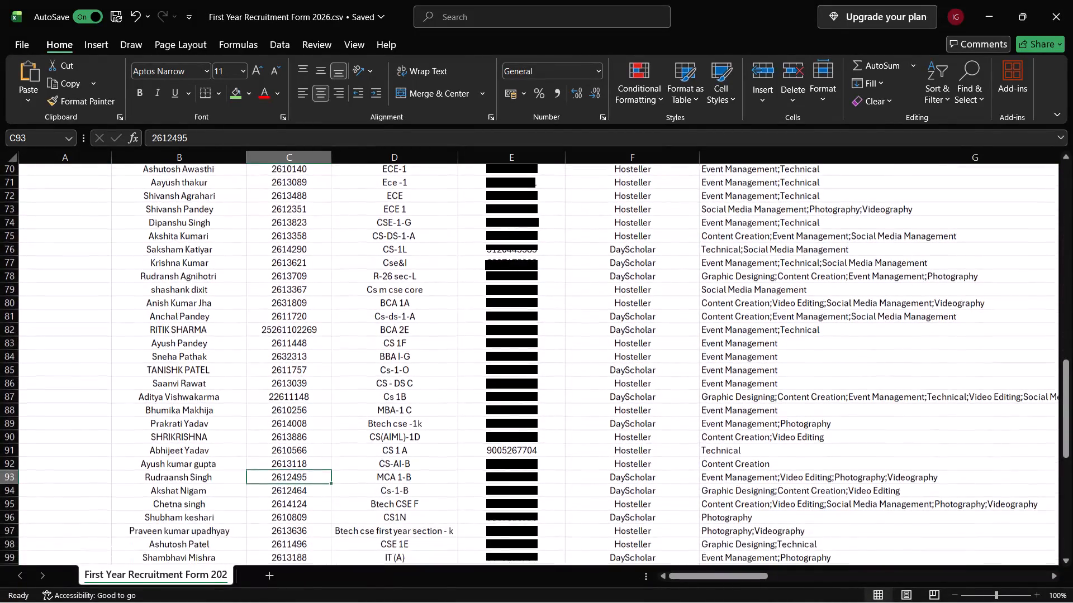
scroll(192, 324, down, 2)
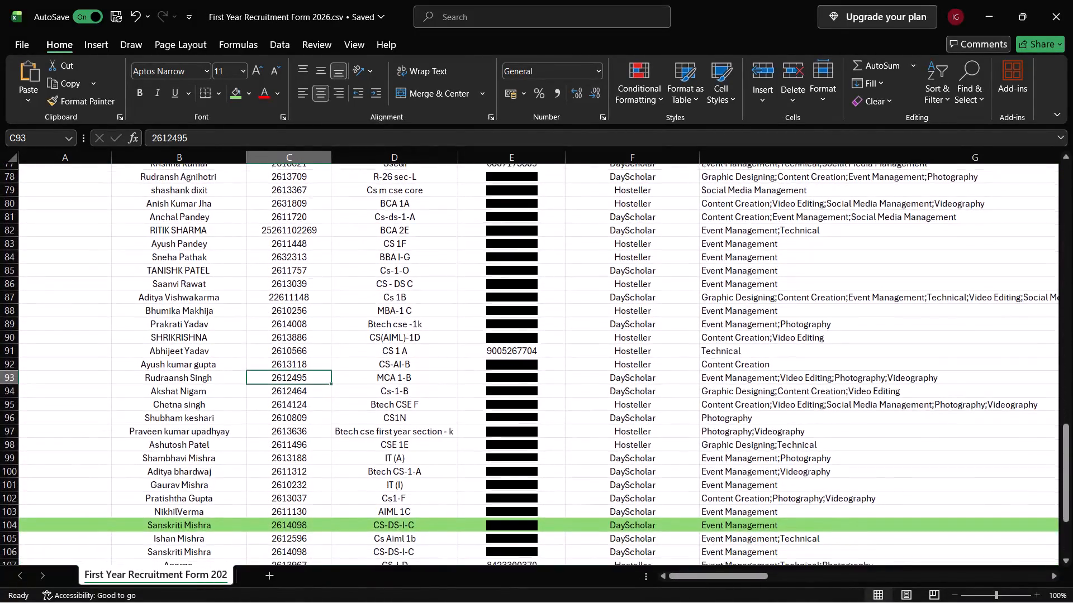
scroll(192, 324, down, 2)
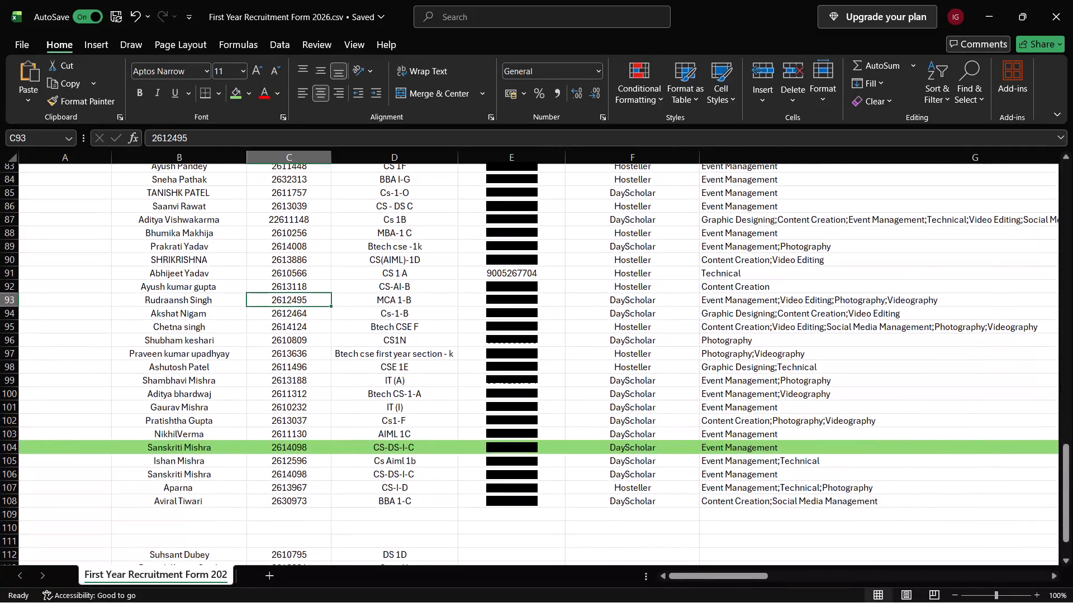
Search the sheet for the applicant first name Sammridhi.
scroll(192, 324, up, 1)
key(ctrl+f)
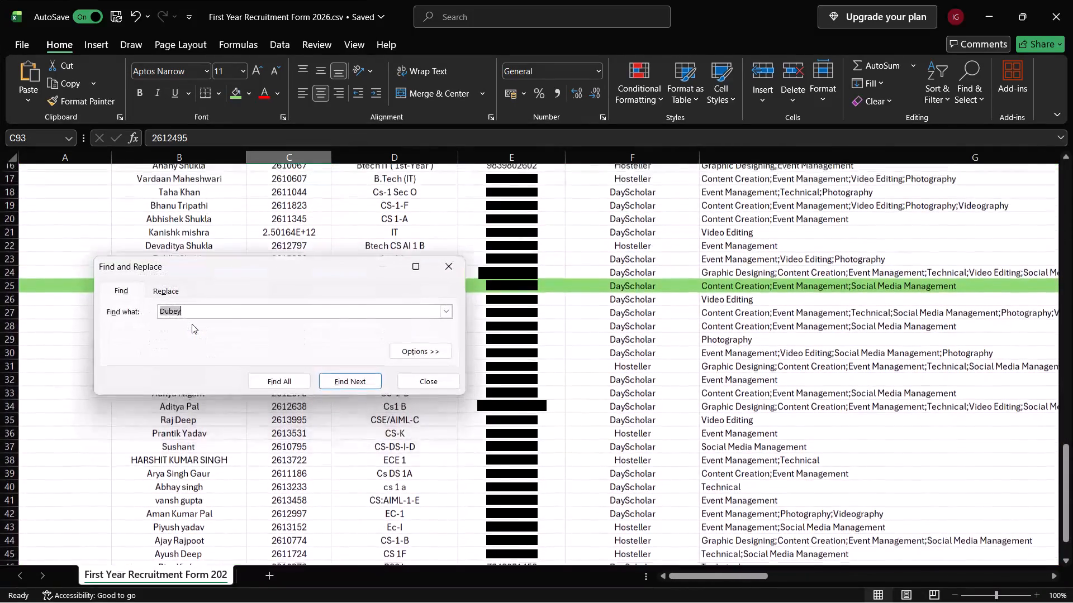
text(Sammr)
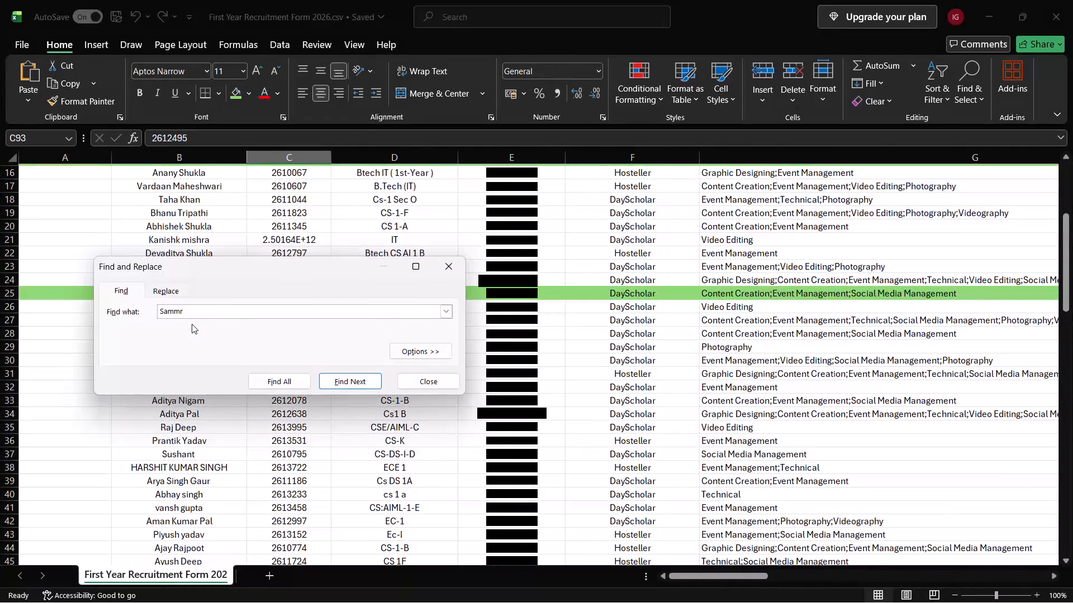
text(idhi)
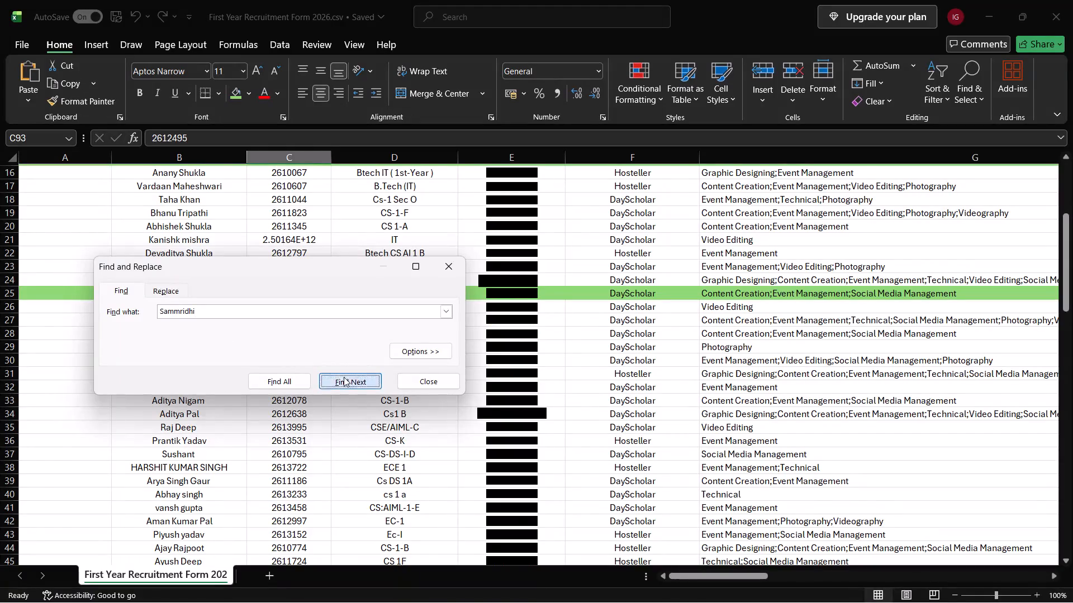
click(344, 377)
click(360, 370)
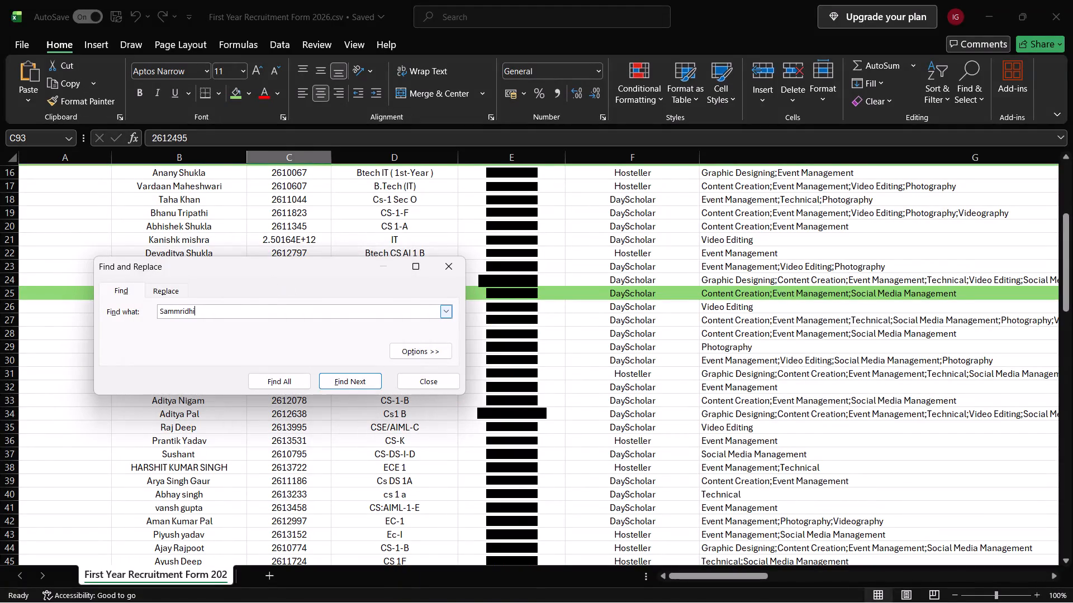
Search the sheet for the surname Shukla and go through the matching applicants in turn.
key(BackSpace)
key(BackSpace)
key(BackSpace)
key(BackSpace)
key(BackSpace)
key(BackSpace)
key(BackSpace)
key(BackSpace)
key(BackSpace)
key(BackSpace)
key(BackSpace)
key(BackSpace)
key(BackSpace)
key(BackSpace)
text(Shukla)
click(332, 384)
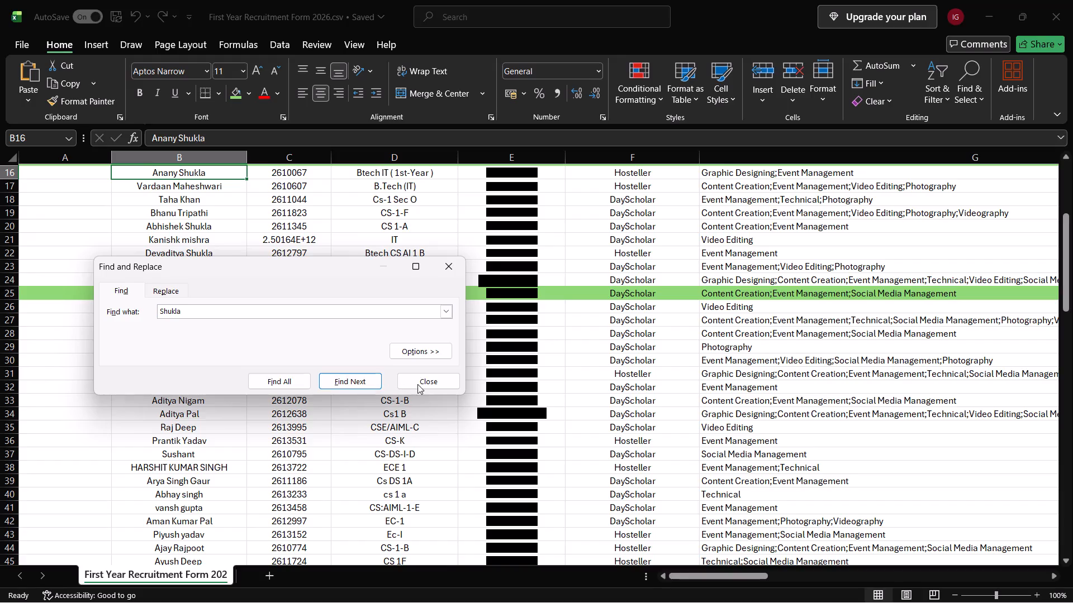
click(363, 382)
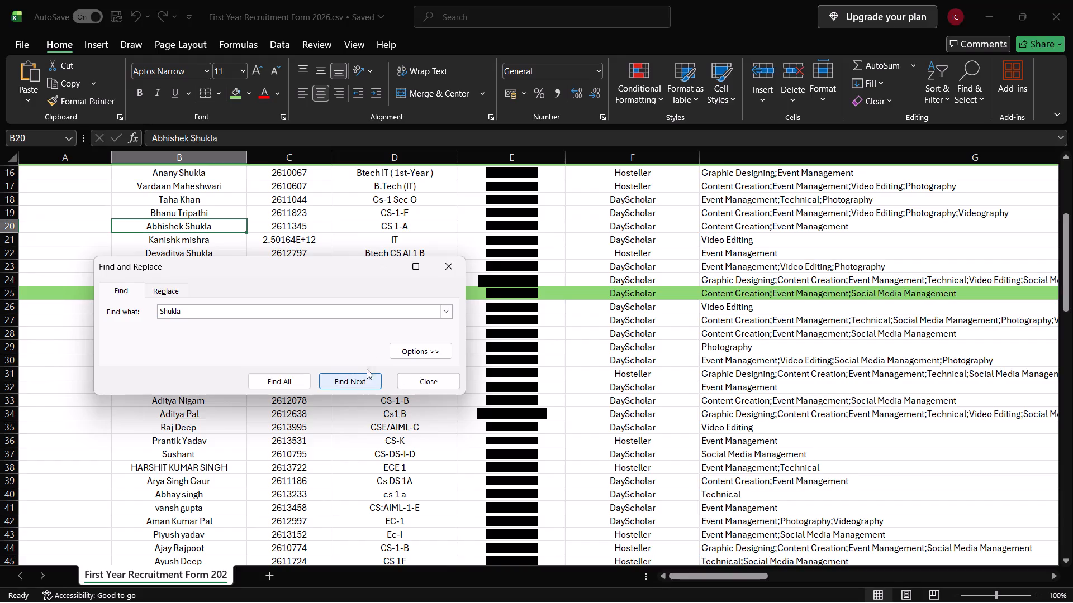
drag(331, 269, 605, 276)
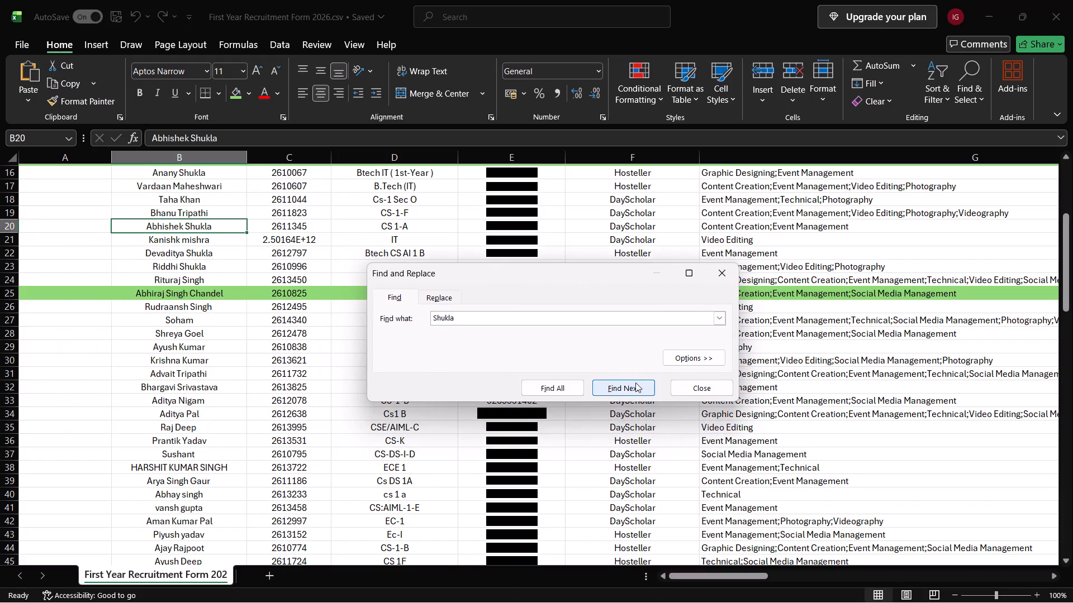
click(633, 384)
click(618, 391)
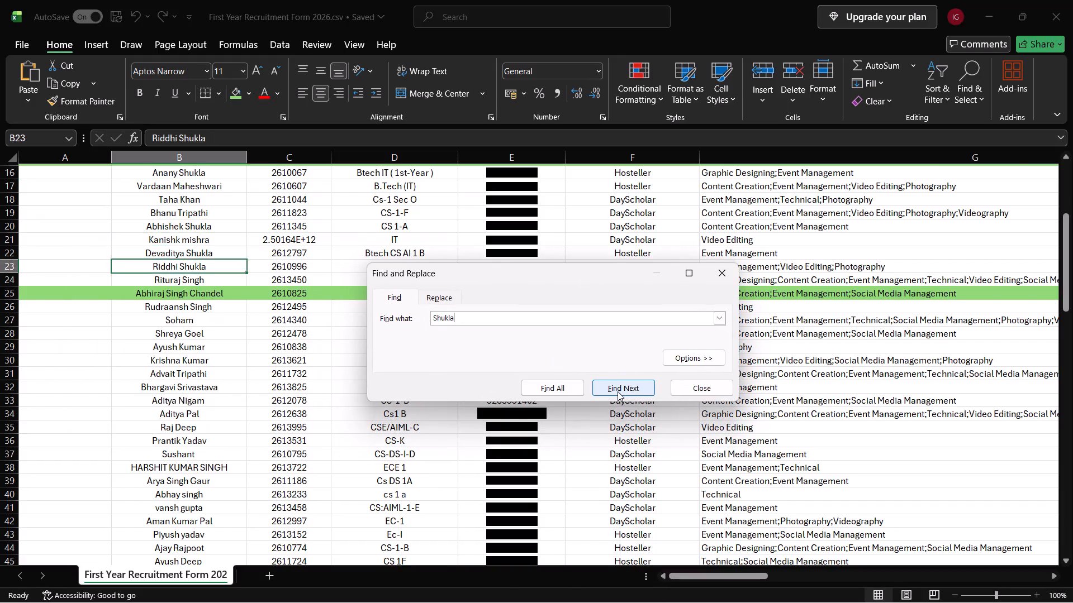
click(618, 391)
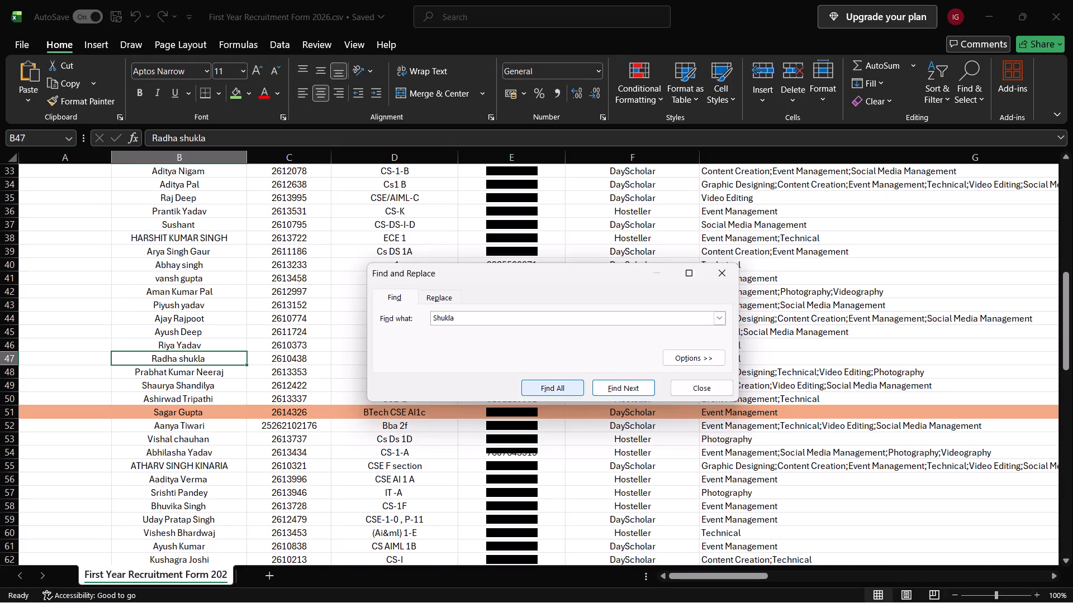
click(635, 386)
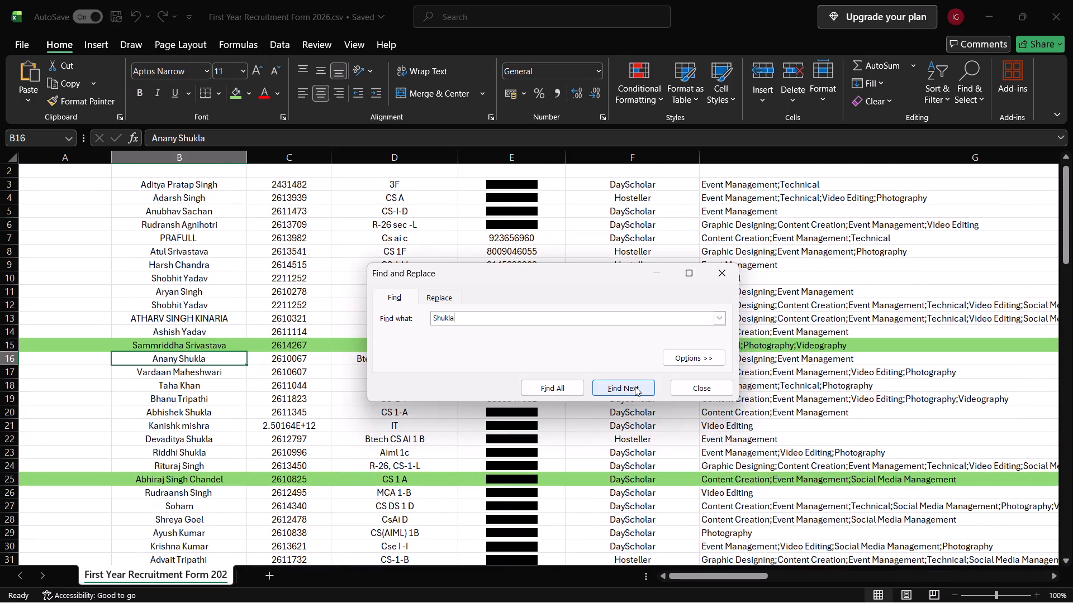
click(635, 386)
click(635, 386)
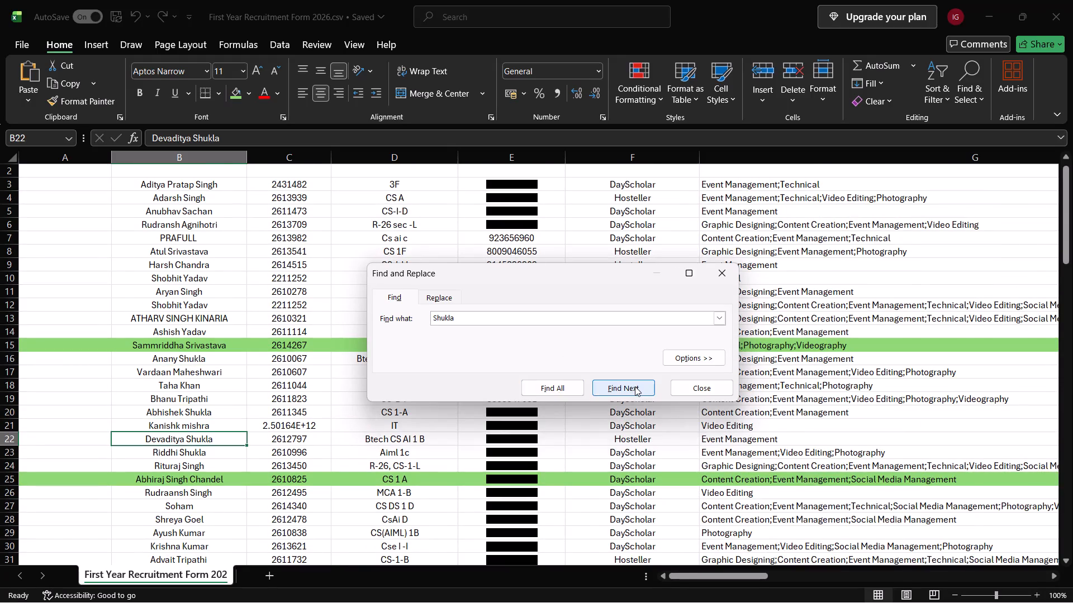
click(635, 386)
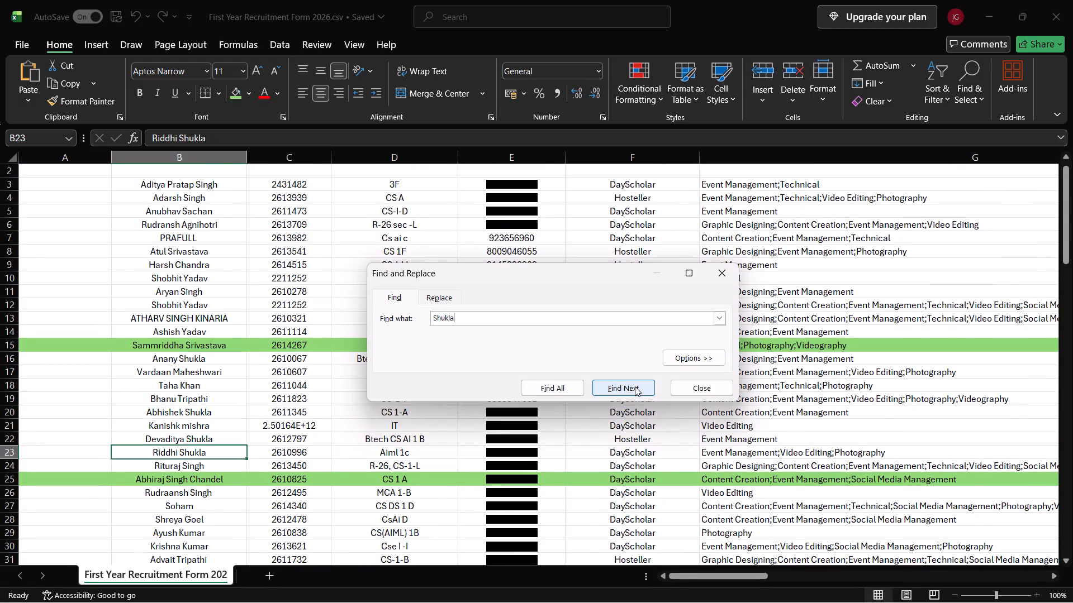
Check the applicant names in rows 22 to 24 and close the search.
click(158, 439)
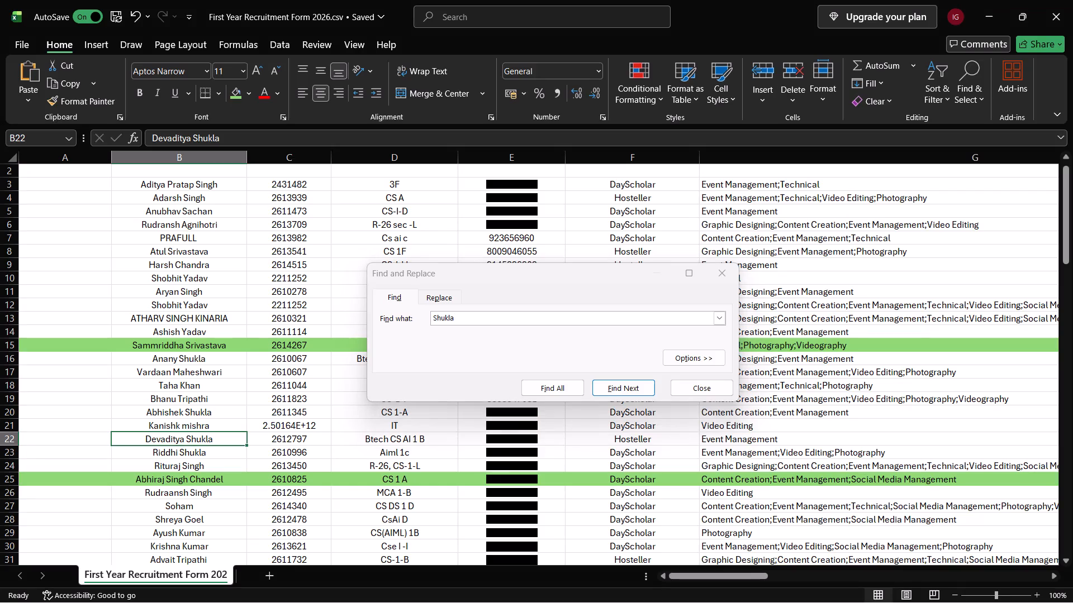
click(157, 454)
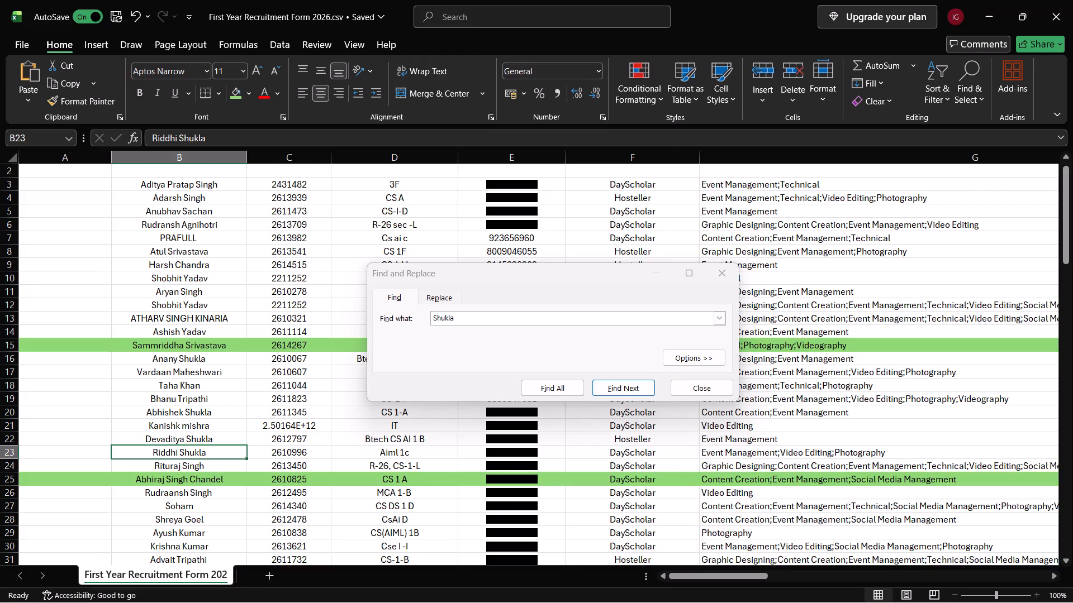
click(170, 470)
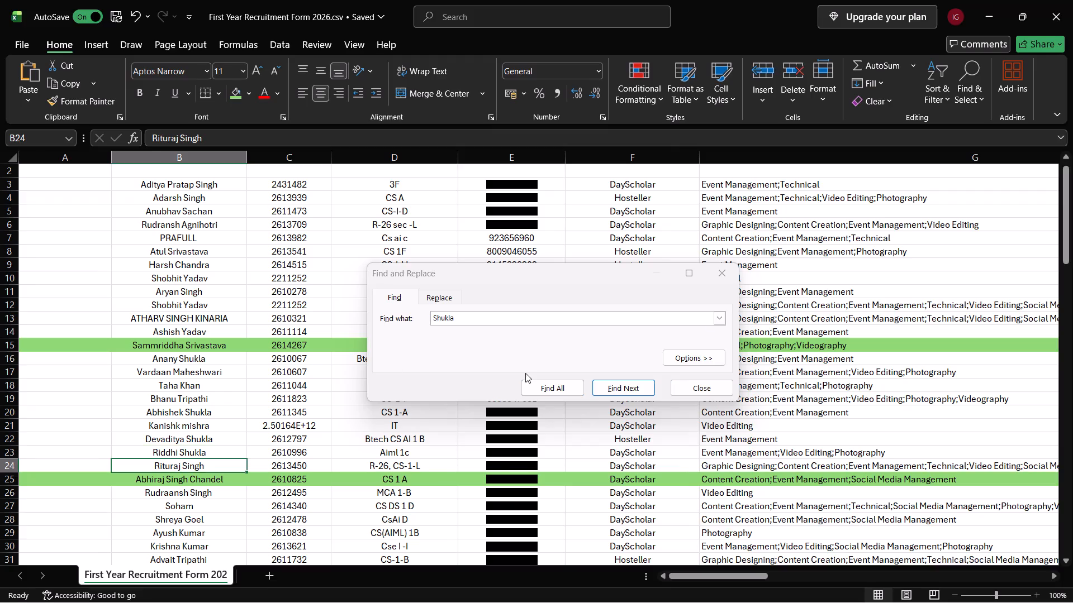
click(697, 385)
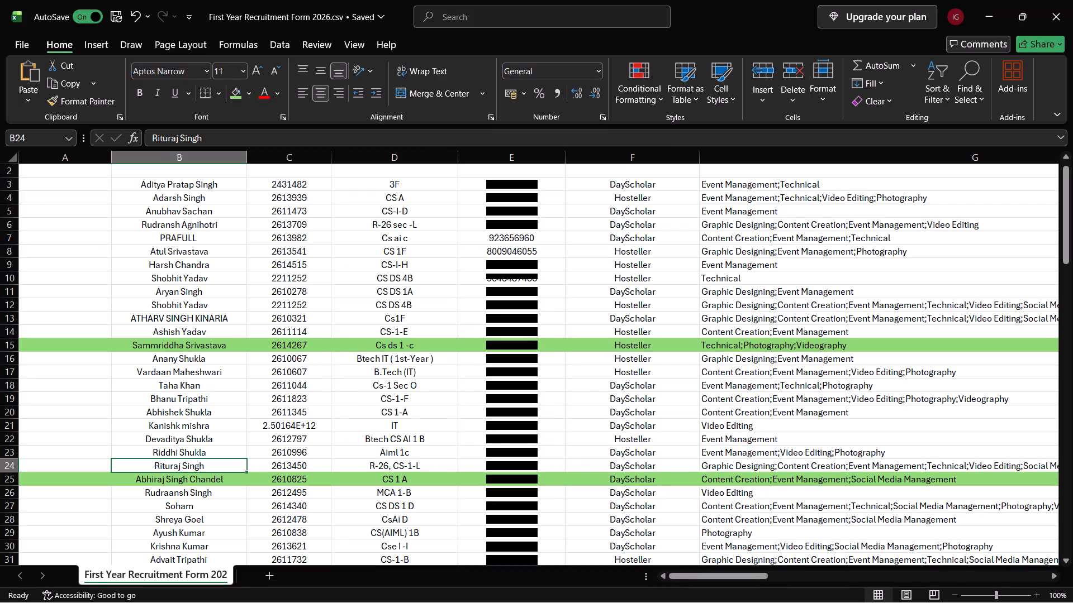
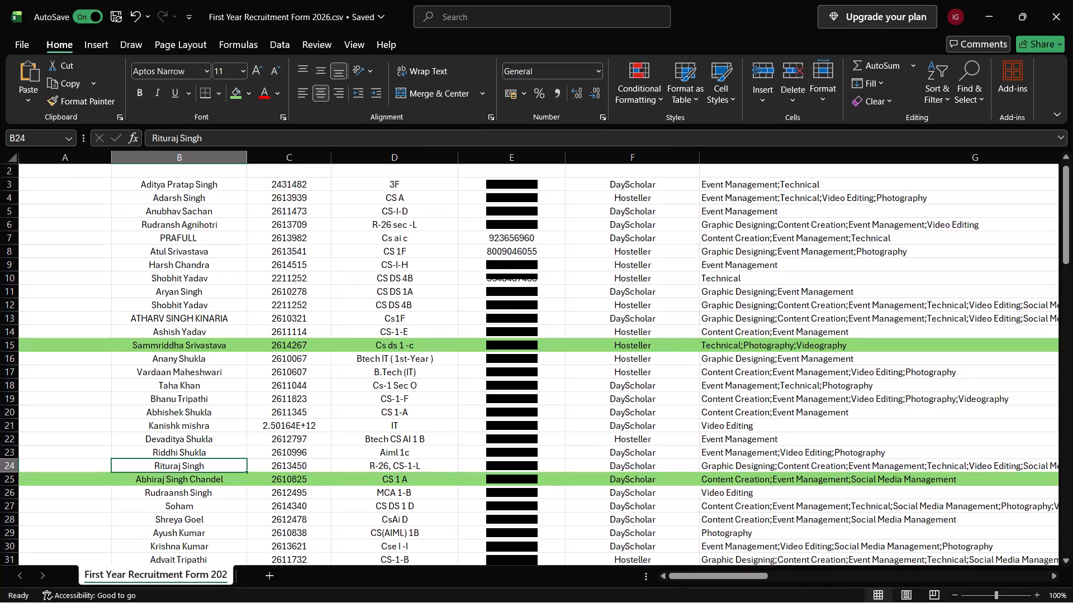
Search the sheet for the applicant Apsaray by full name and close the search.
key(ctrl+f)
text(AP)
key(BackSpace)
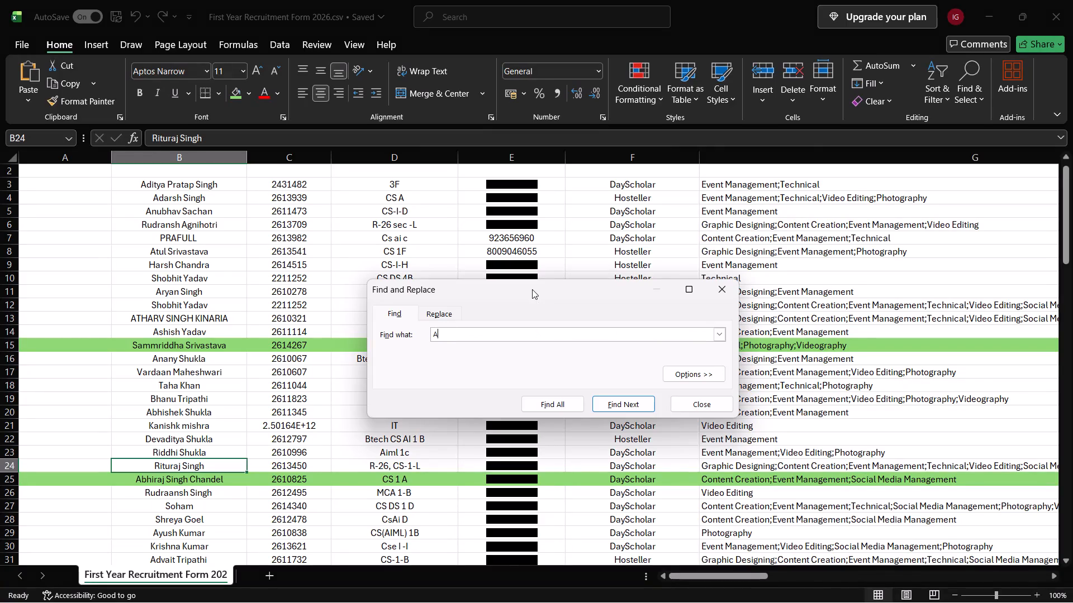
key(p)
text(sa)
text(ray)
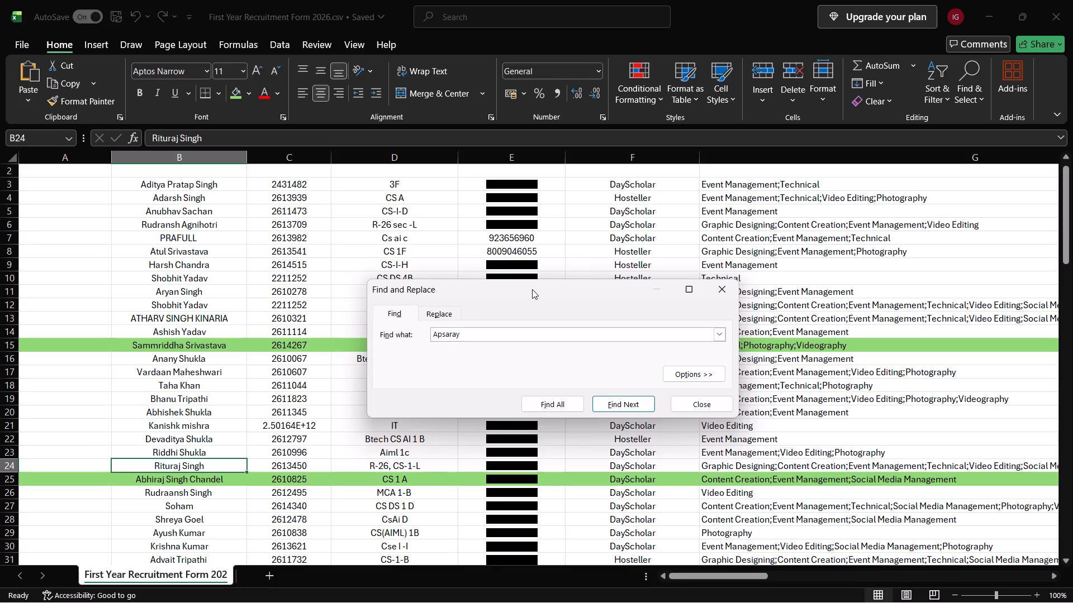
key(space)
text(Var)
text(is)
click(610, 410)
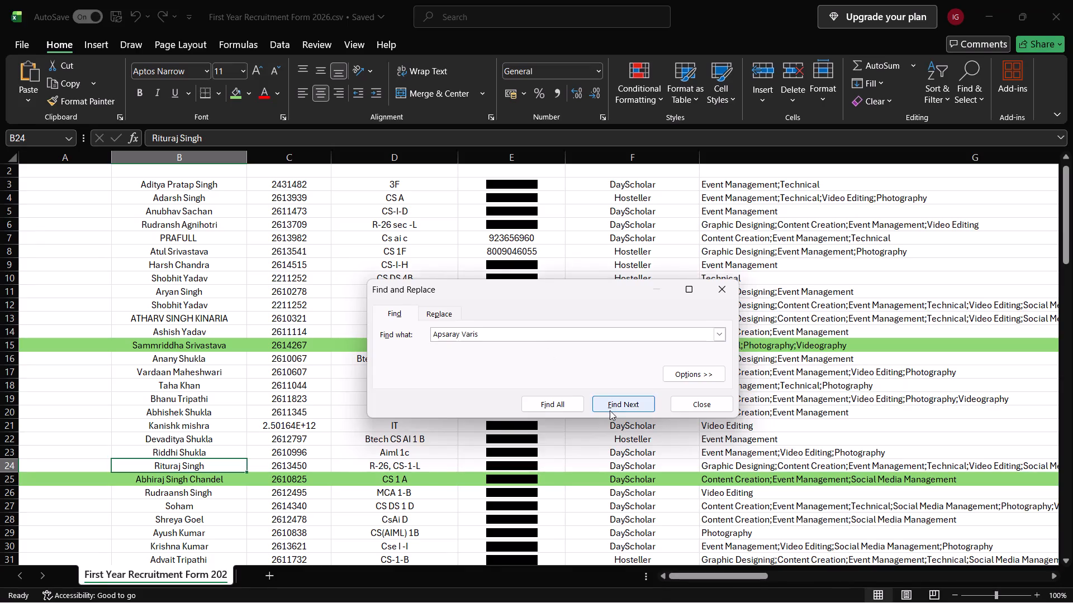
click(627, 387)
click(721, 292)
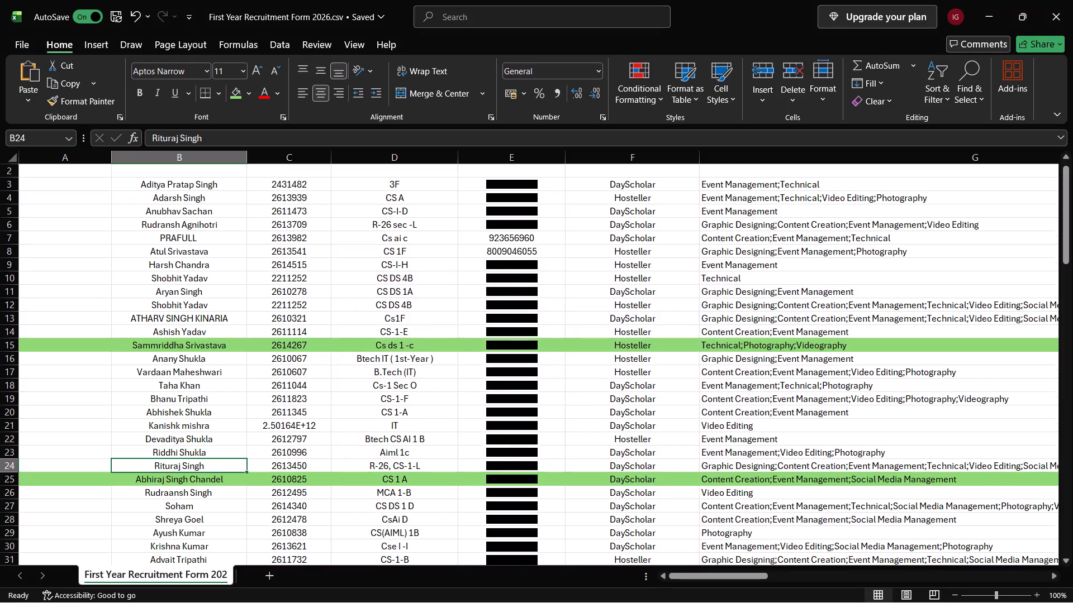
Add the applicant Apsaray in row 116 with full name, student number, section EC and the entry H in column E.
scroll(331, 327, up, 2)
scroll(331, 327, down, 1)
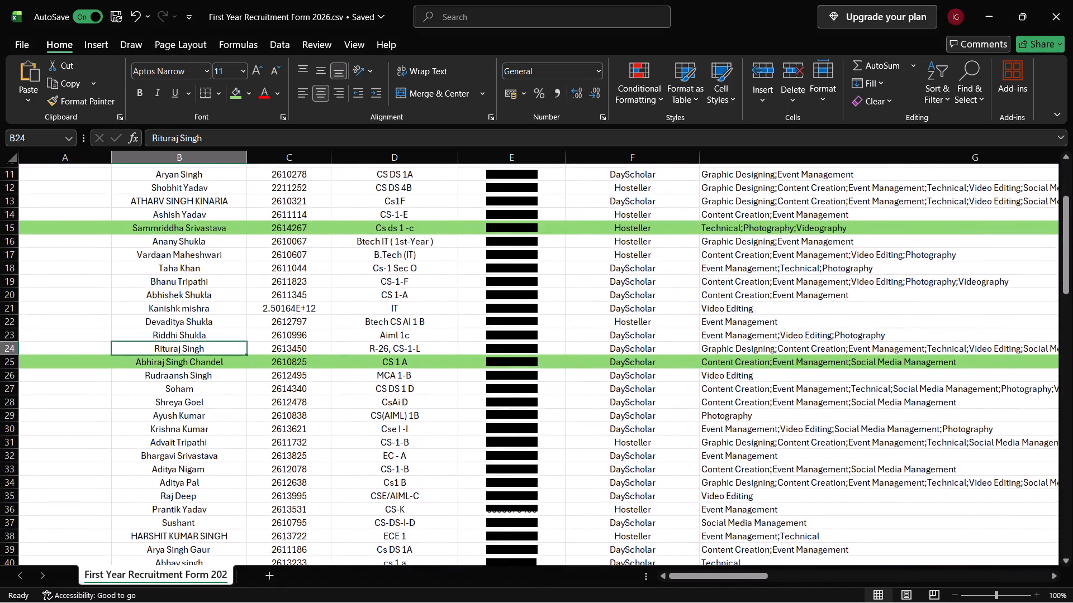
scroll(331, 327, down, 9)
click(196, 347)
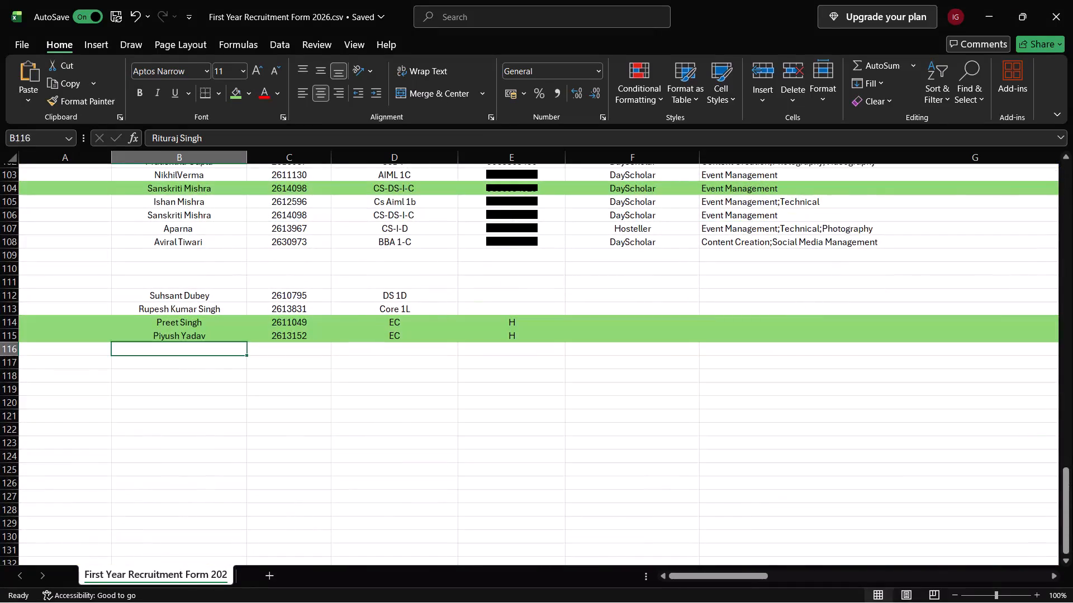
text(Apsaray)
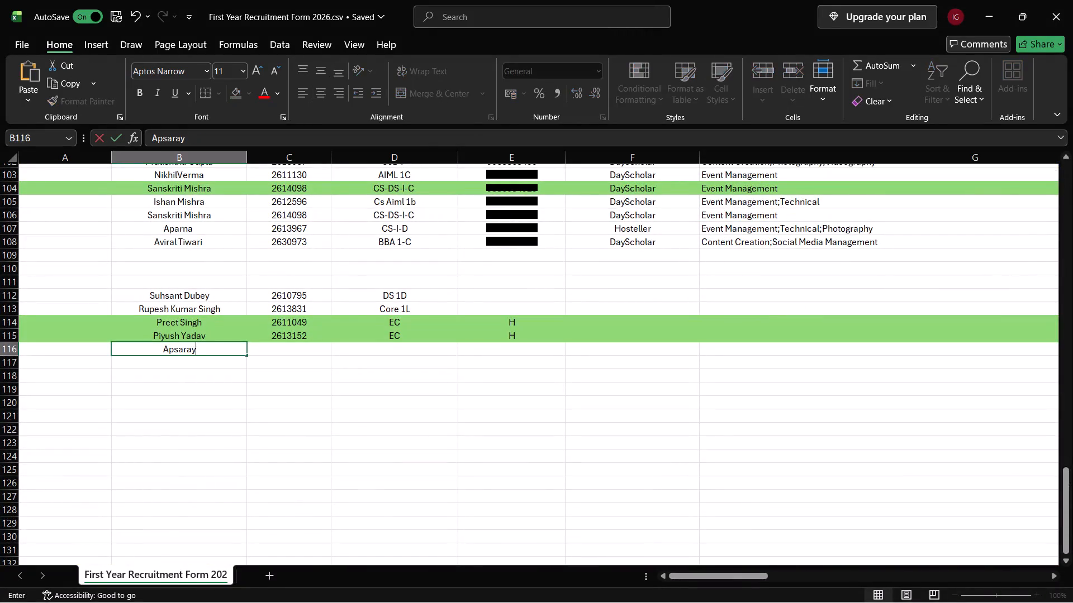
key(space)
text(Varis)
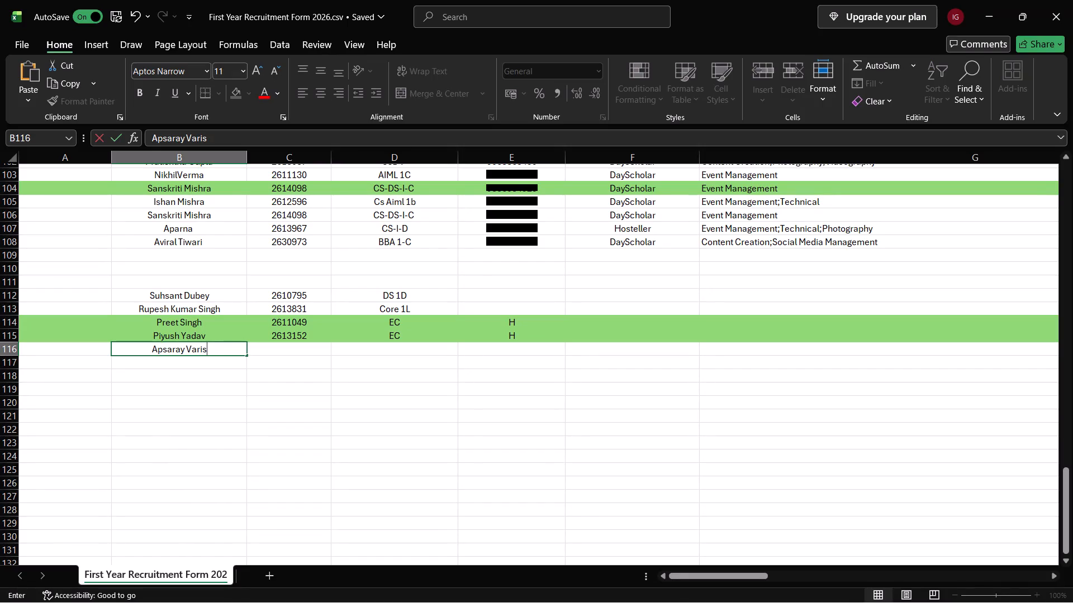
click(315, 344)
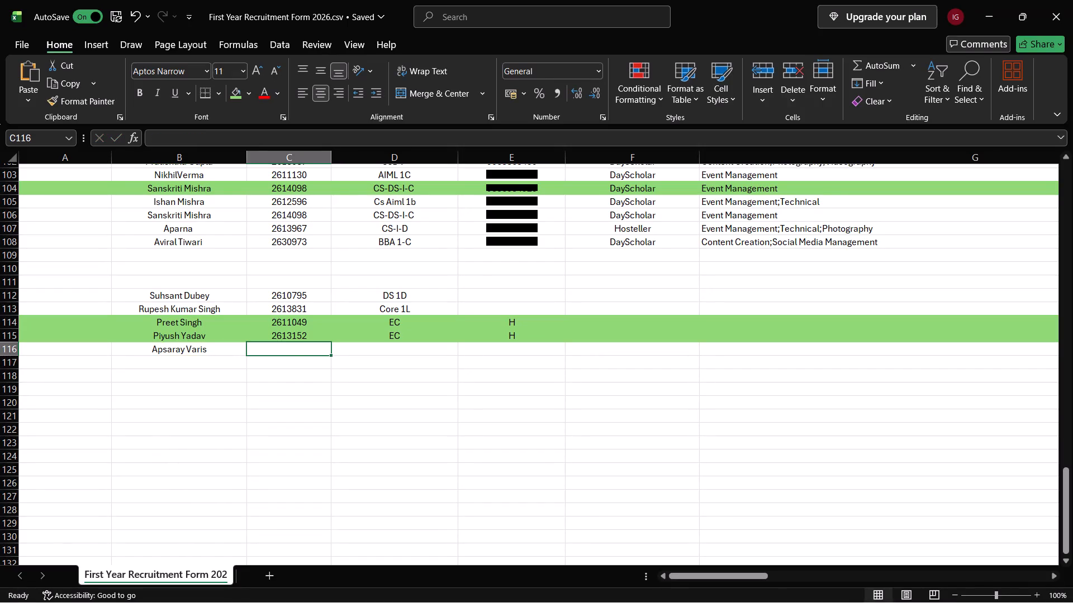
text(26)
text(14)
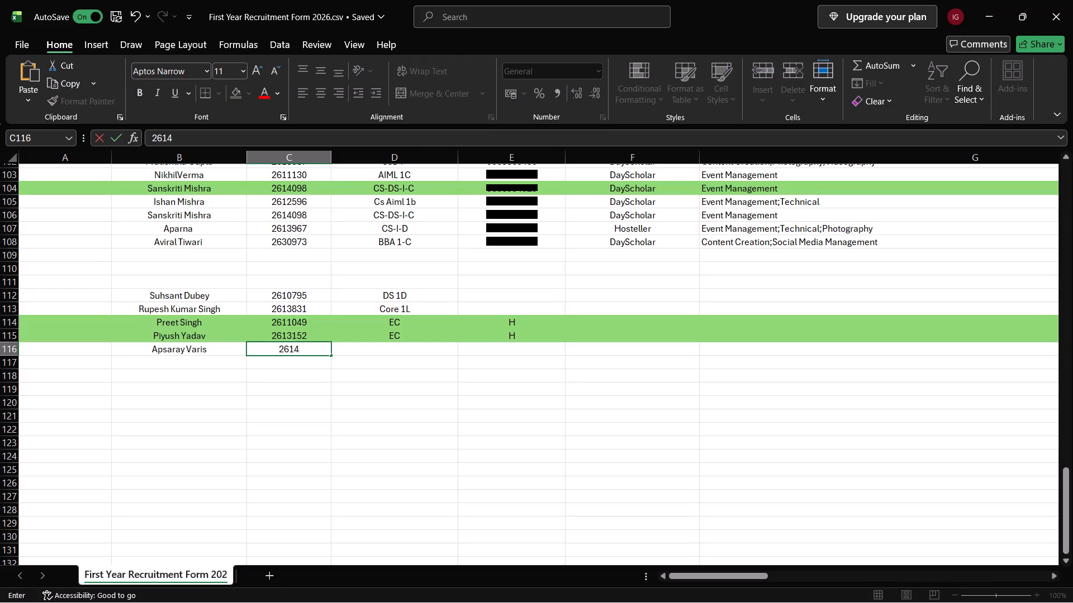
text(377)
click(407, 348)
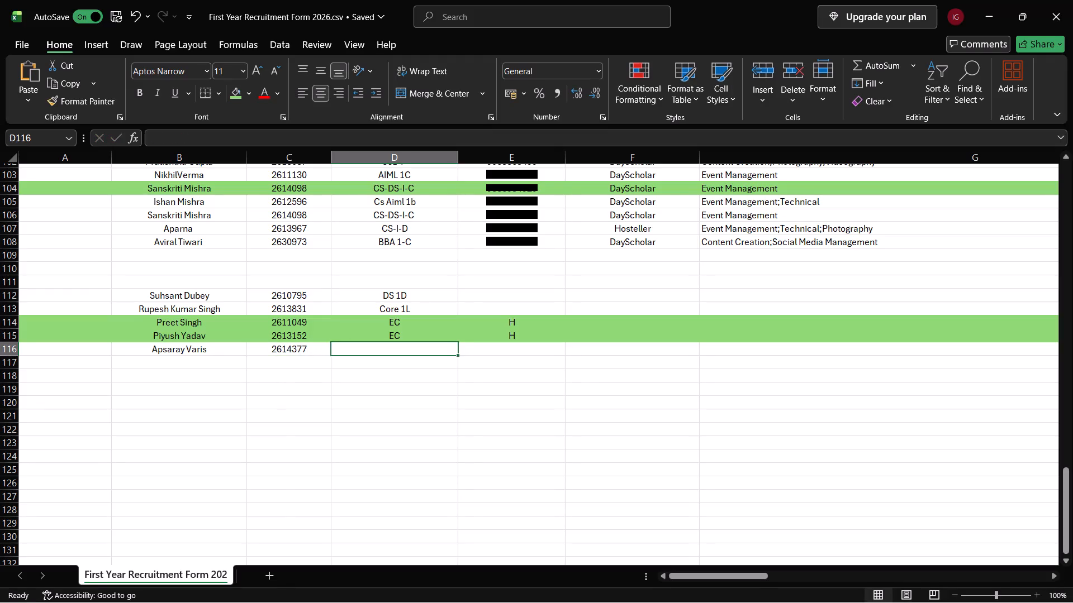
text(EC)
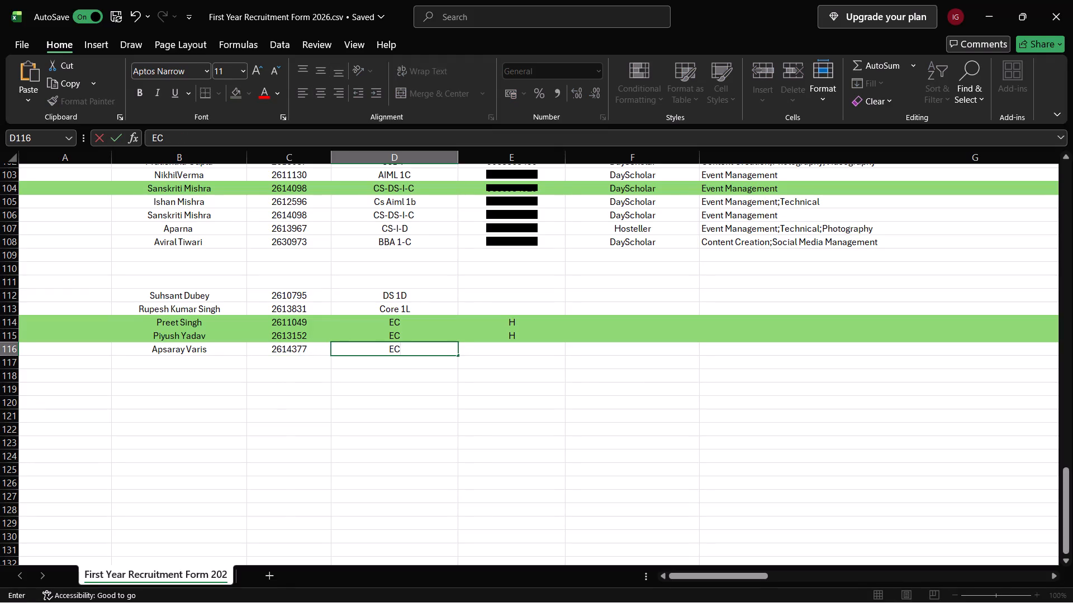
click(519, 345)
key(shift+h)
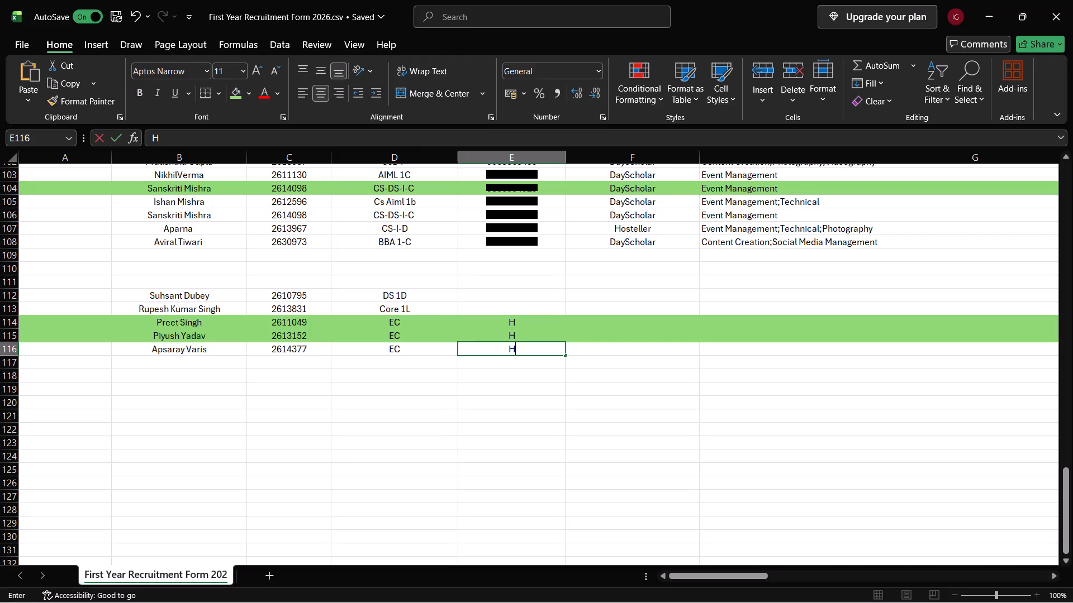
Check the applicant's name and the hosteller or day scholar entry in row 102.
scroll(675, 380, up, 4)
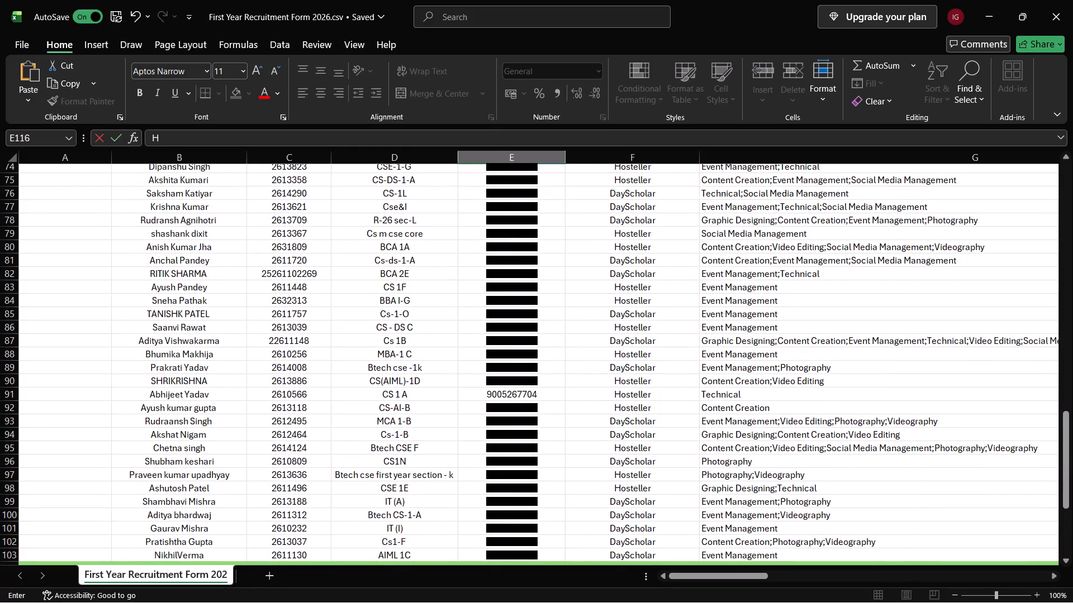
click(208, 544)
click(611, 546)
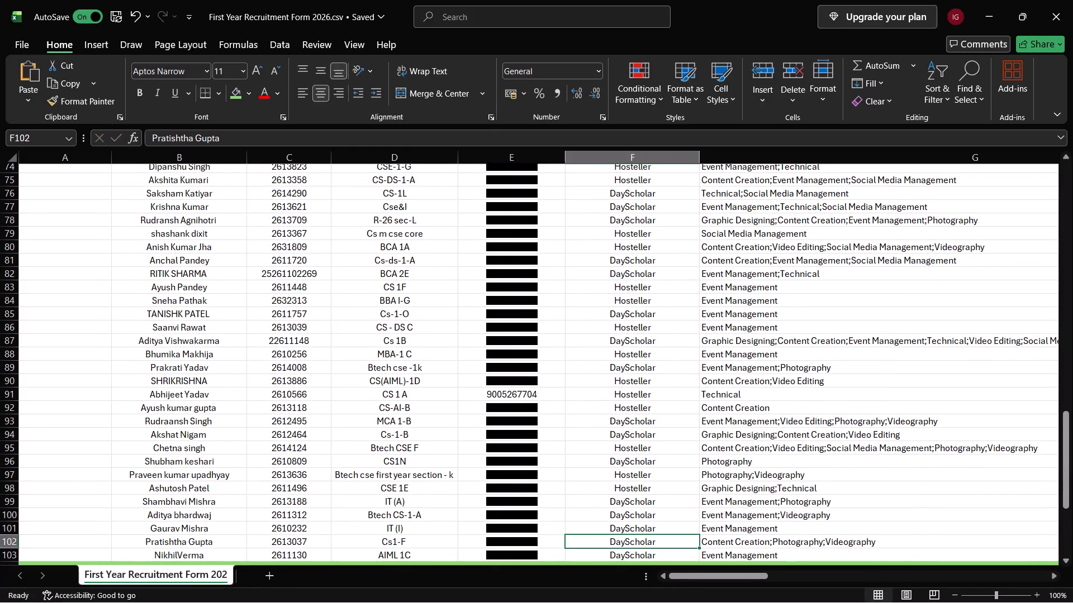
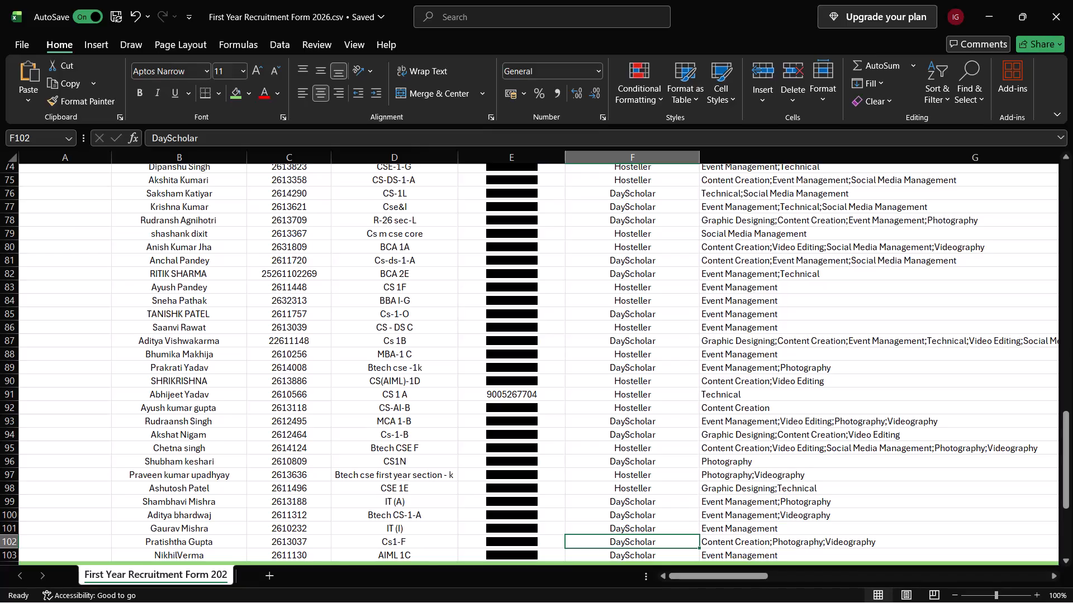
Enter the full names of the applicants Ashutosh, Deepanshu and Shivansh in the Name column, rows 117 to 119.
scroll(498, 434, up, 2)
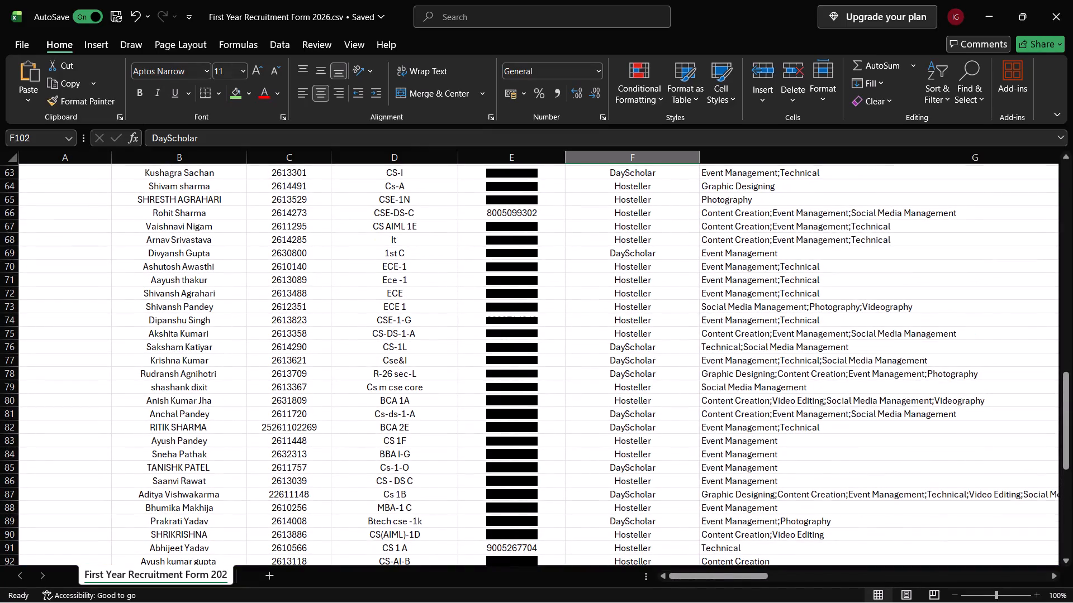
scroll(498, 434, up, 2)
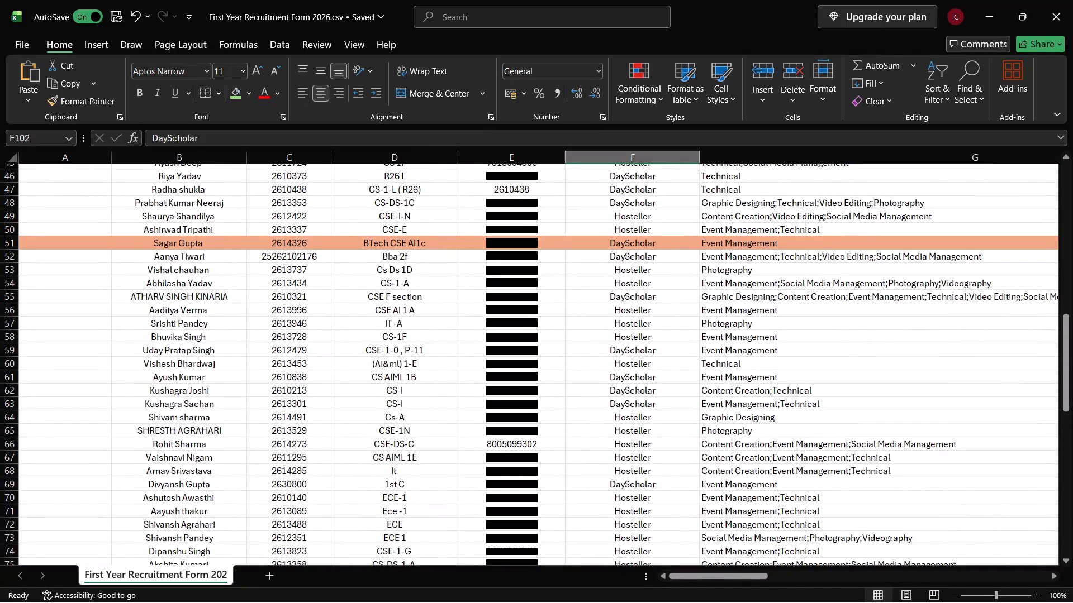
scroll(498, 434, down, 7)
scroll(498, 434, up, 1)
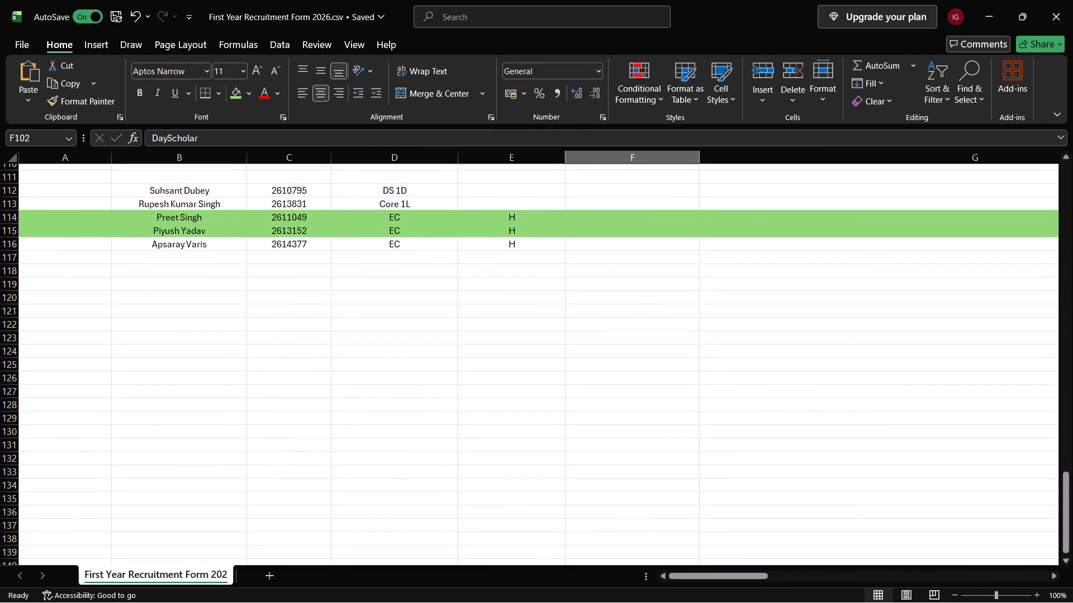
click(190, 255)
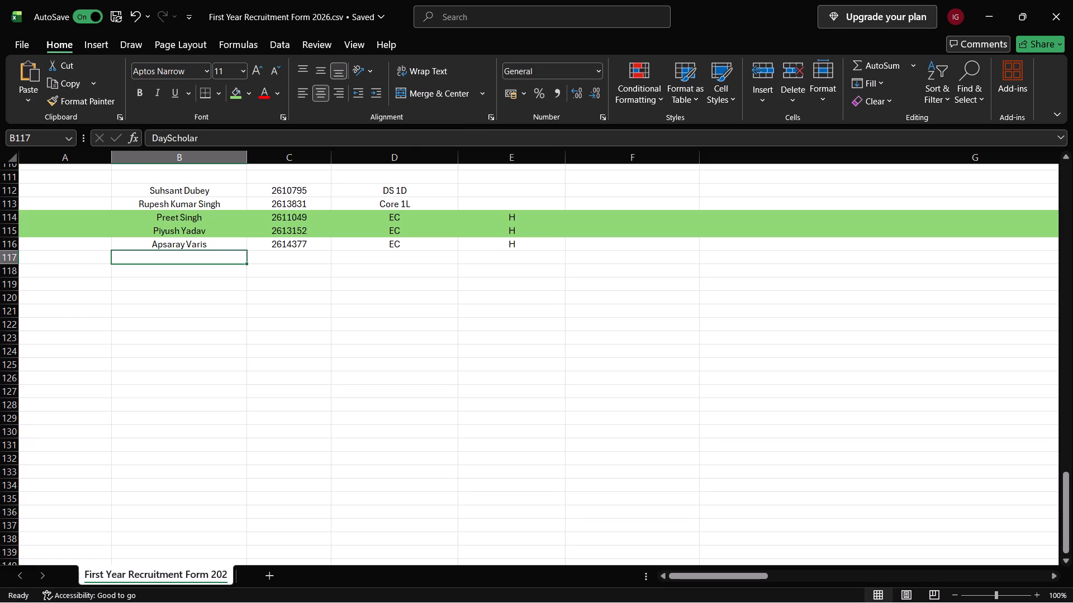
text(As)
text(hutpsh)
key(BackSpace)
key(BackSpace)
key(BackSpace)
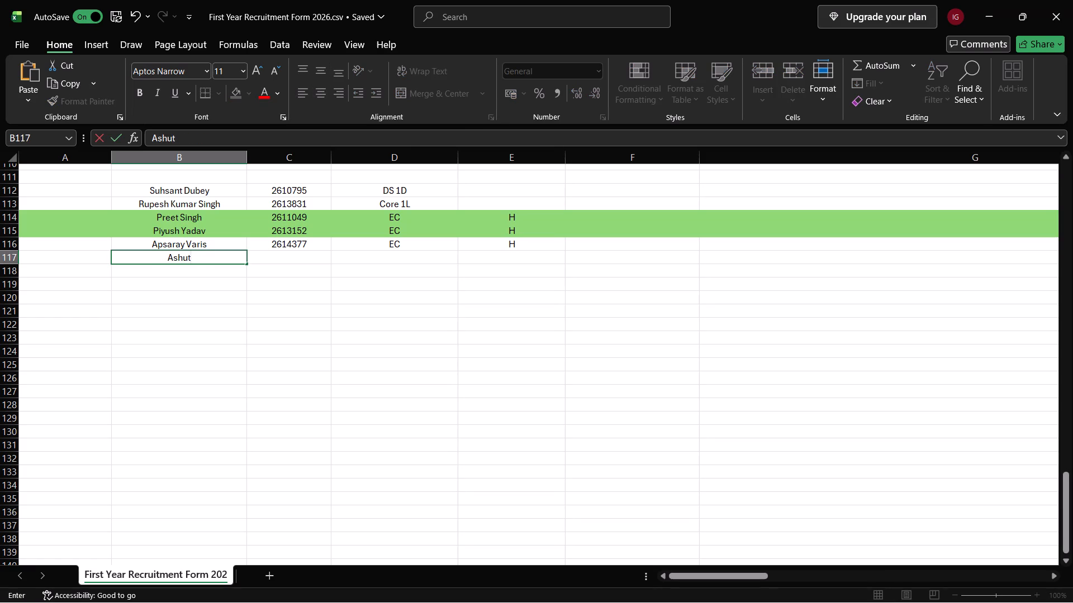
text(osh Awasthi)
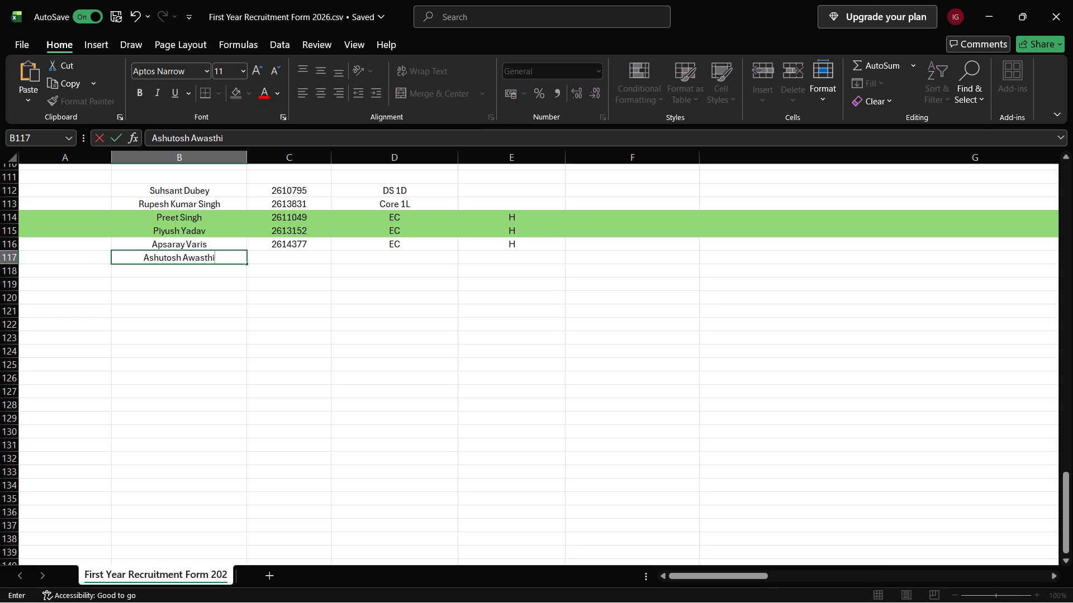
click(182, 272)
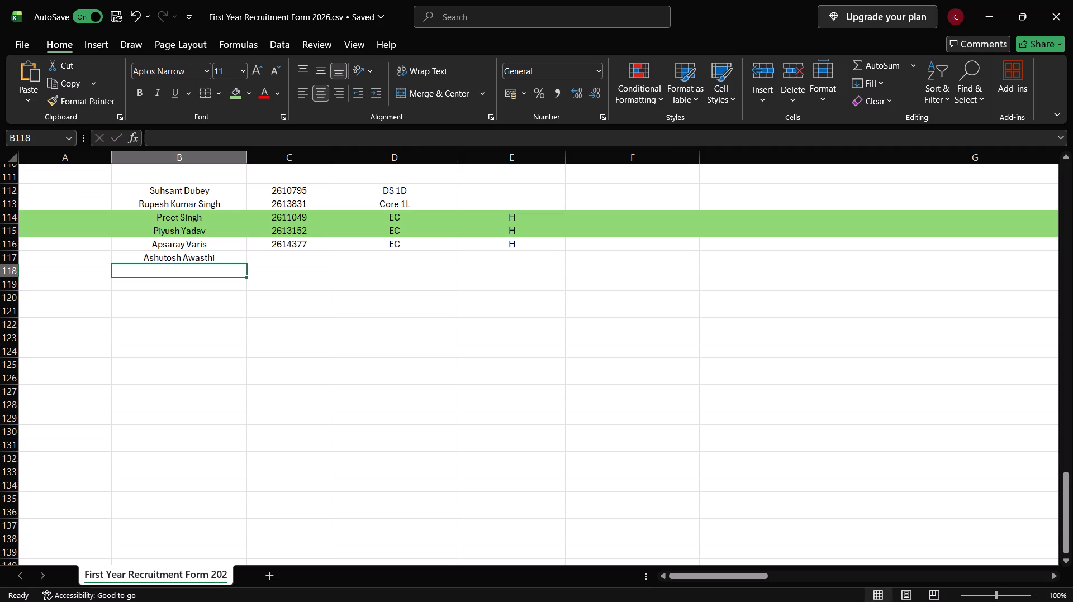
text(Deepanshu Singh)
click(178, 282)
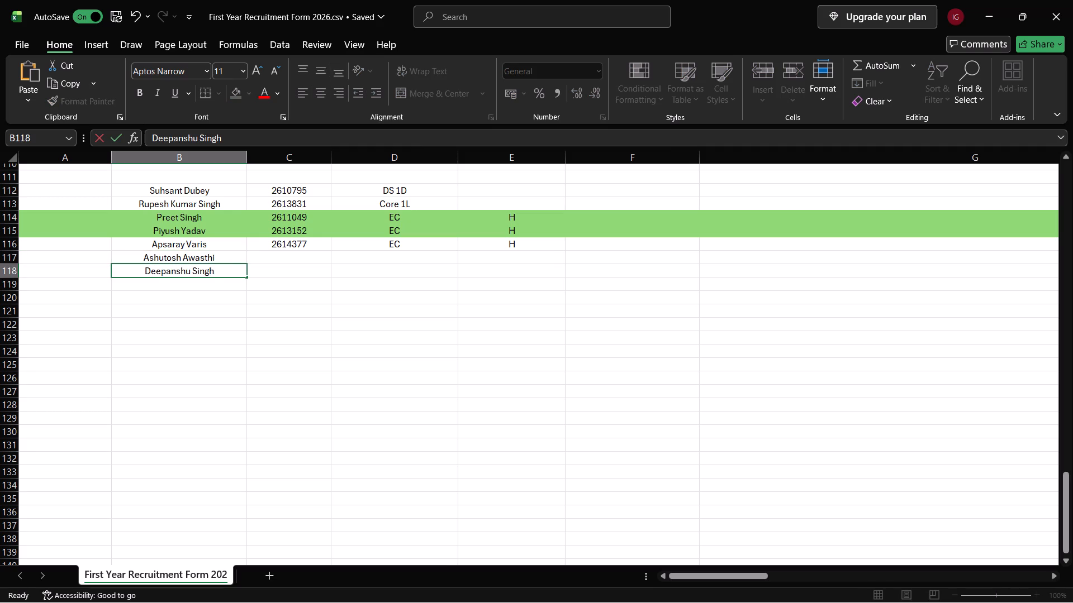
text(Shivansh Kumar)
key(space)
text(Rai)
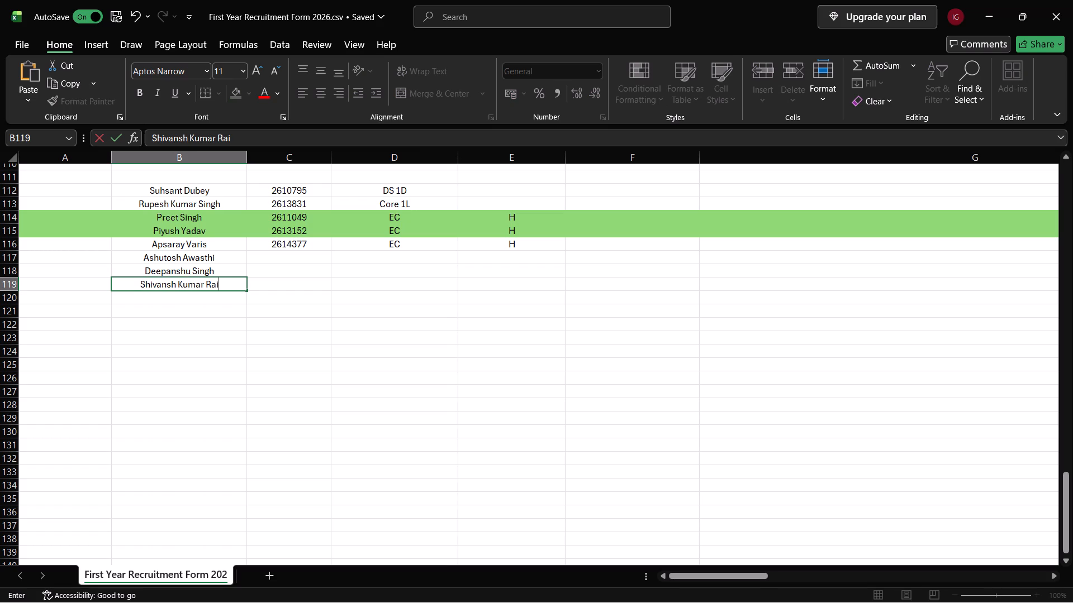
click(302, 256)
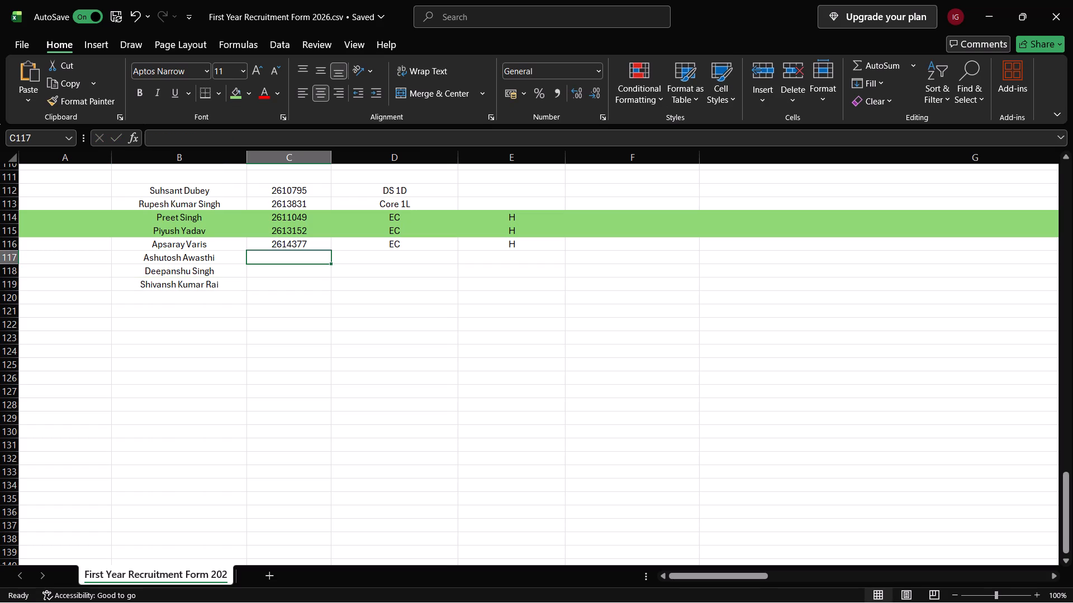
Add the applicant Ayush in row 120 with full name, student number, section EC and the entry H in column E.
click(197, 296)
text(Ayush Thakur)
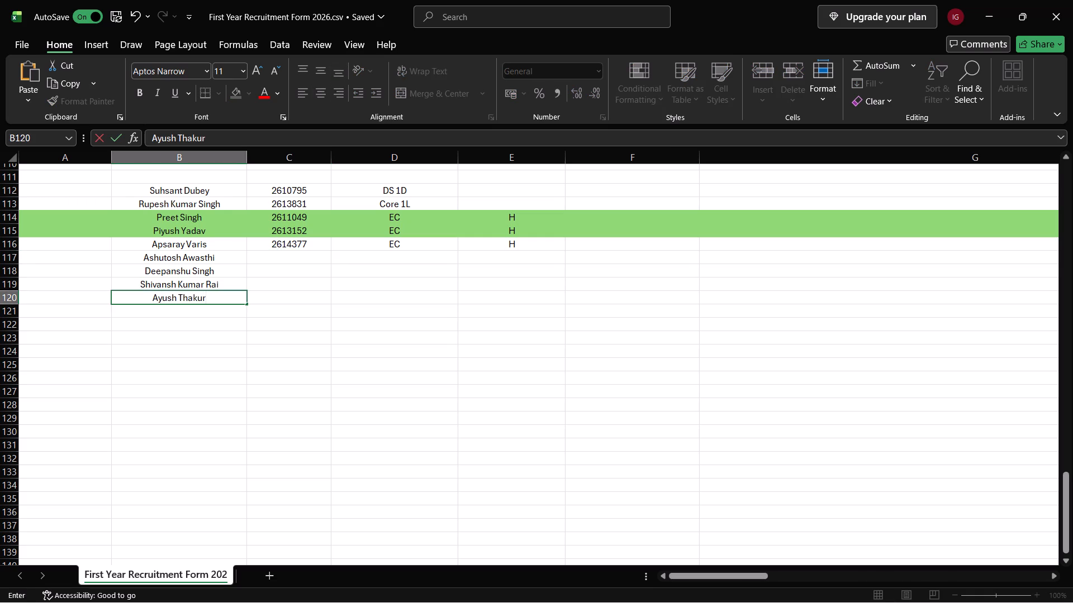
click(259, 301)
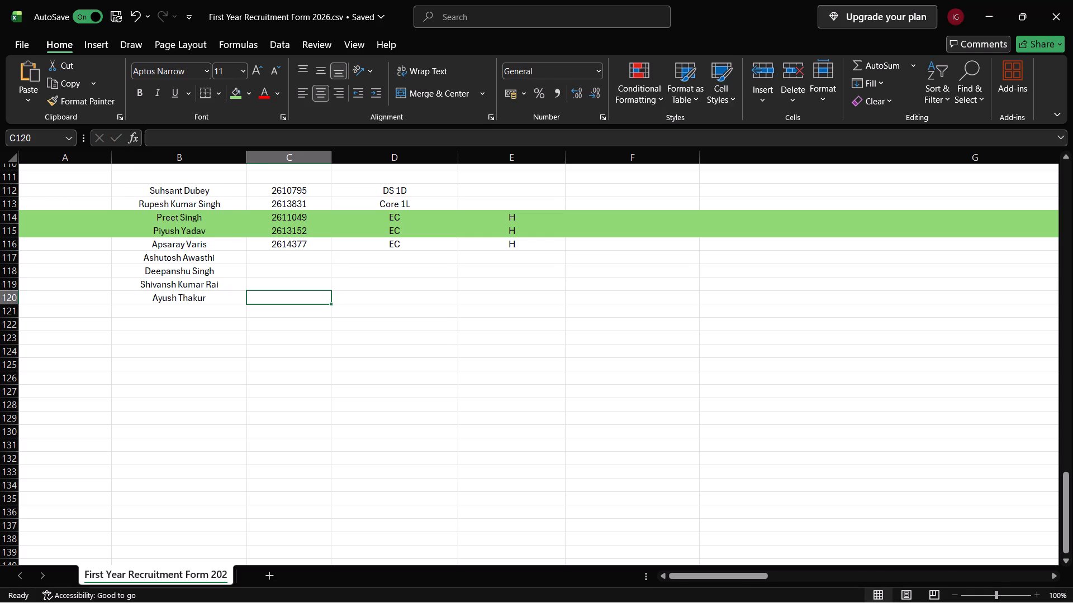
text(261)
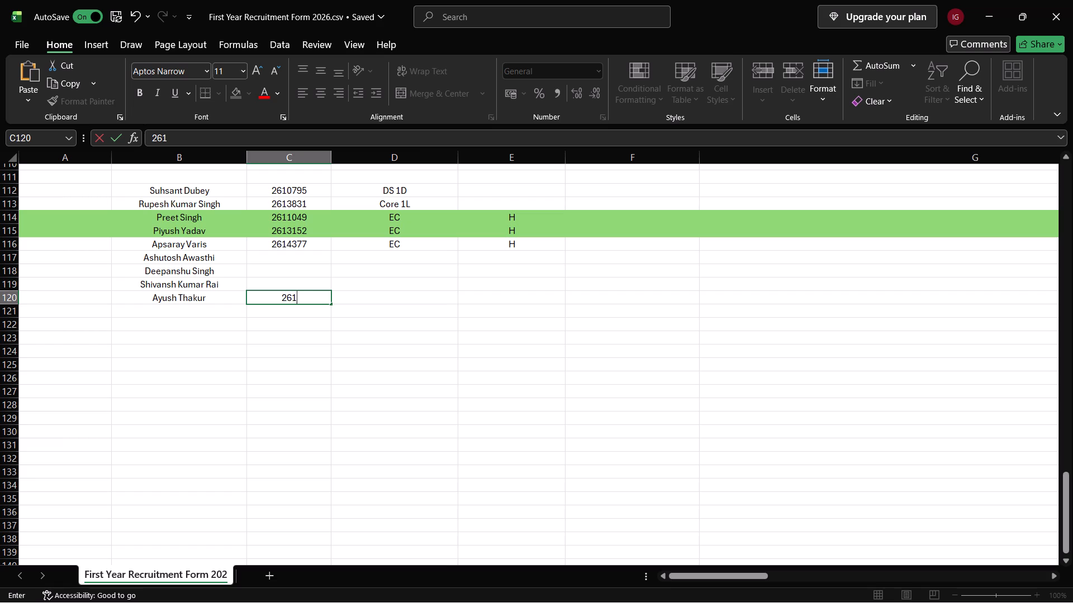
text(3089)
click(382, 296)
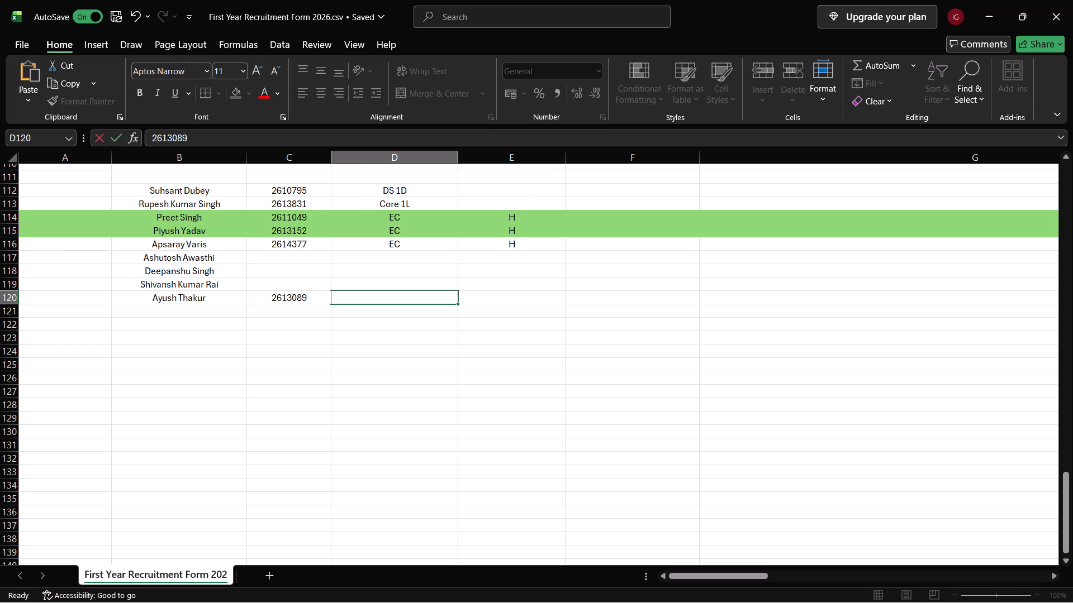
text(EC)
click(486, 297)
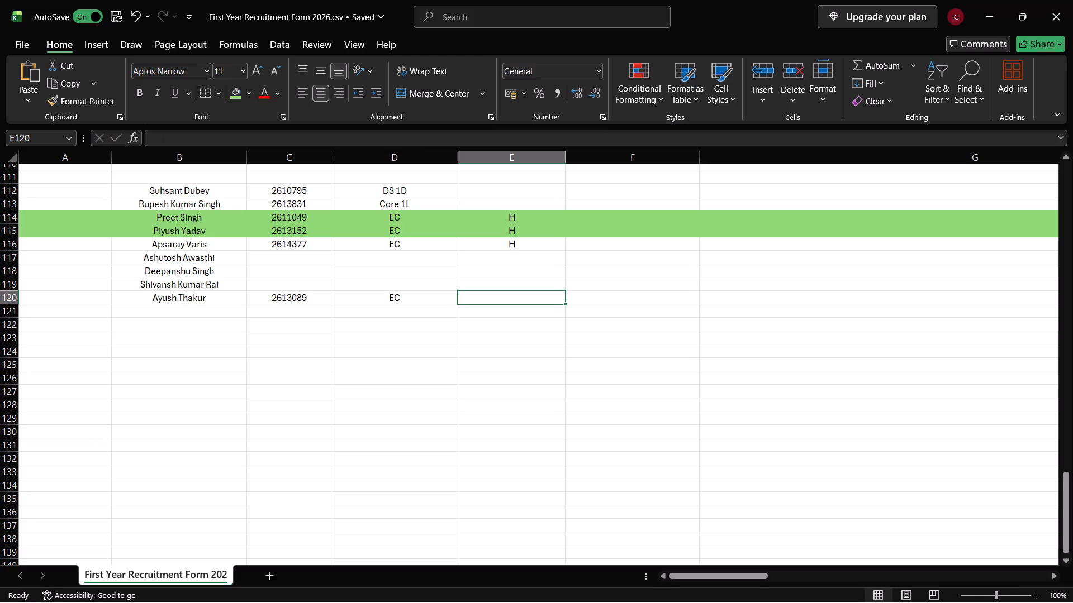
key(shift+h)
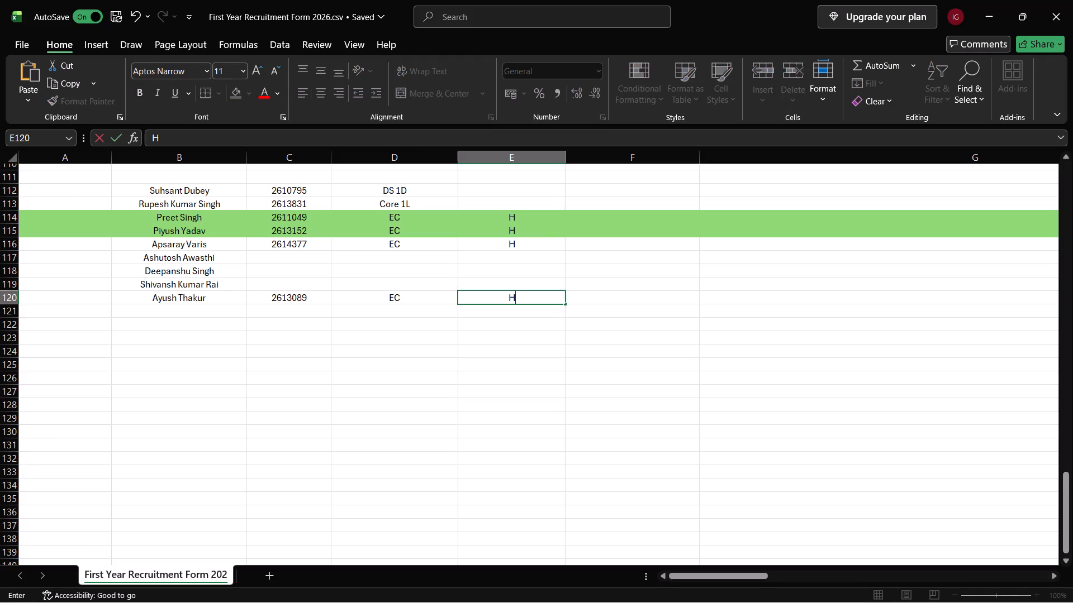
click(368, 389)
Highlight the whole row 30 of the applicant Krishna, section Cse I-I, with the light green fill.
scroll(368, 389, up, 2)
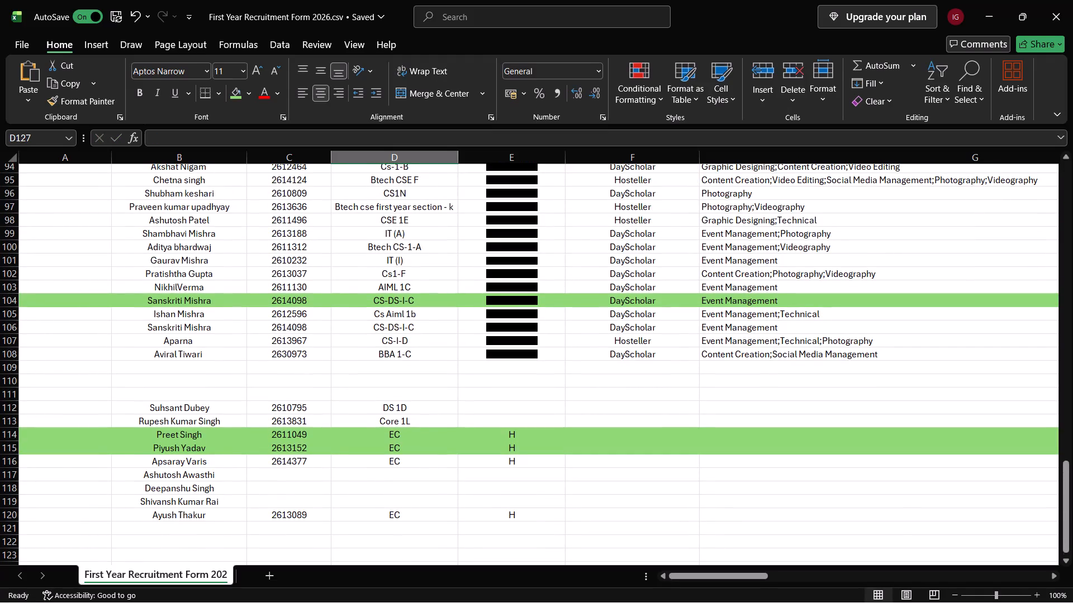
scroll(368, 389, up, 1)
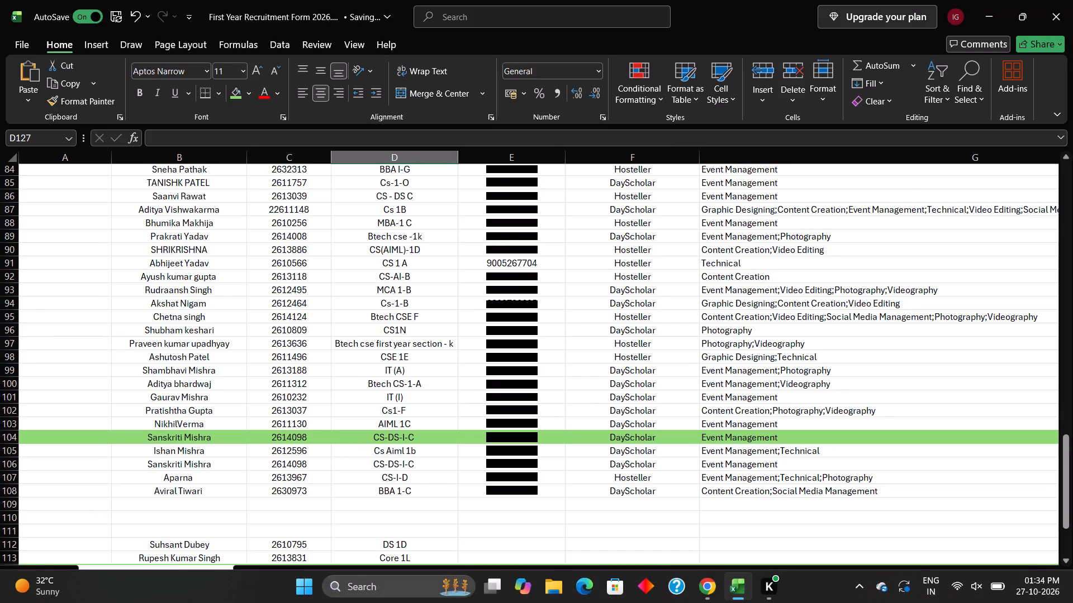
scroll(393, 494, down, 1)
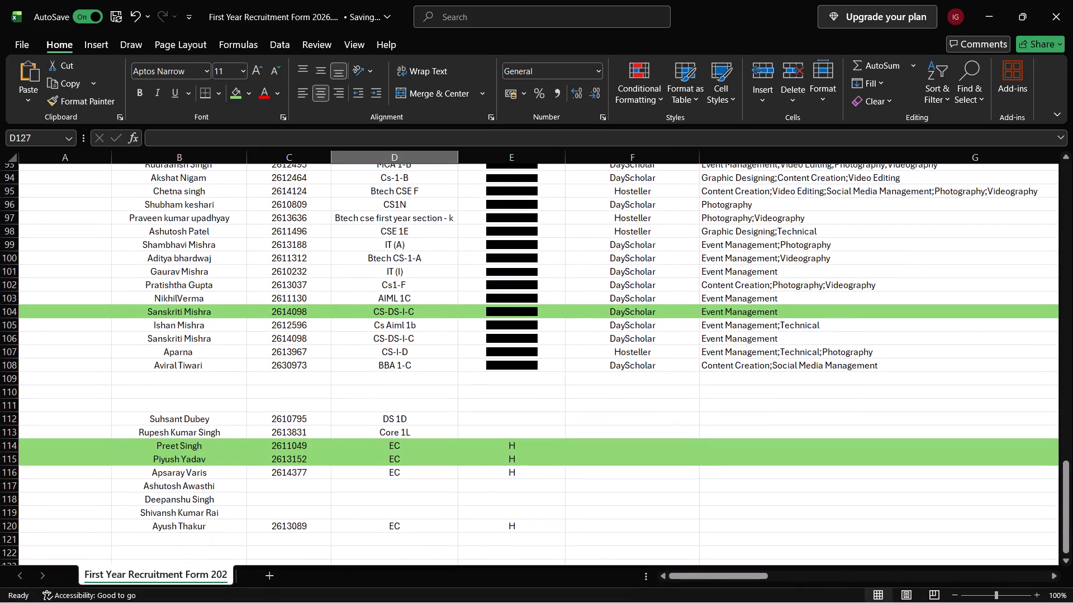
scroll(393, 494, up, 8)
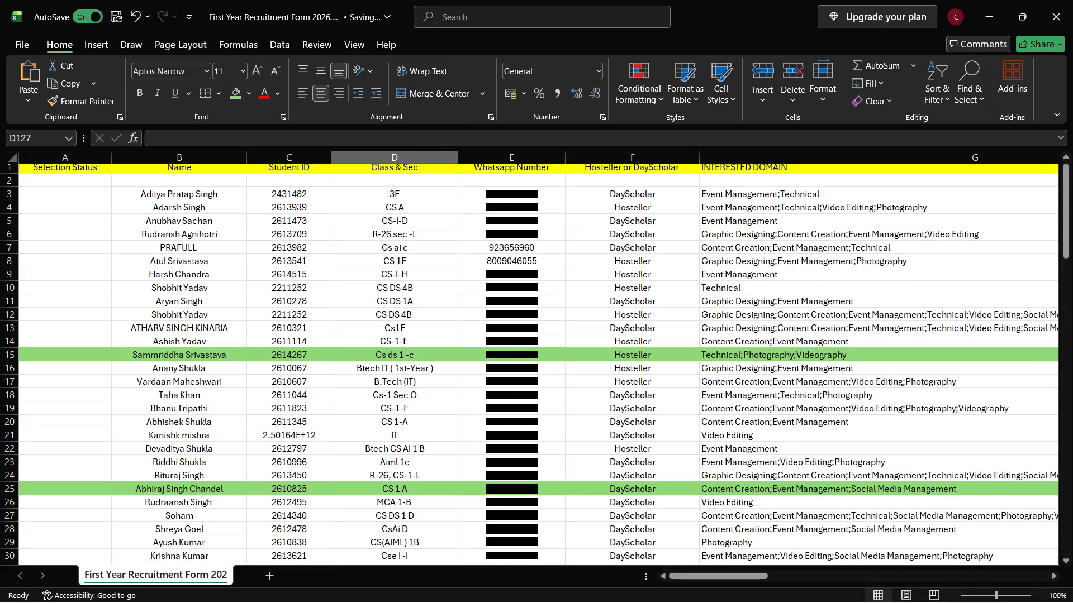
scroll(393, 494, down, 1)
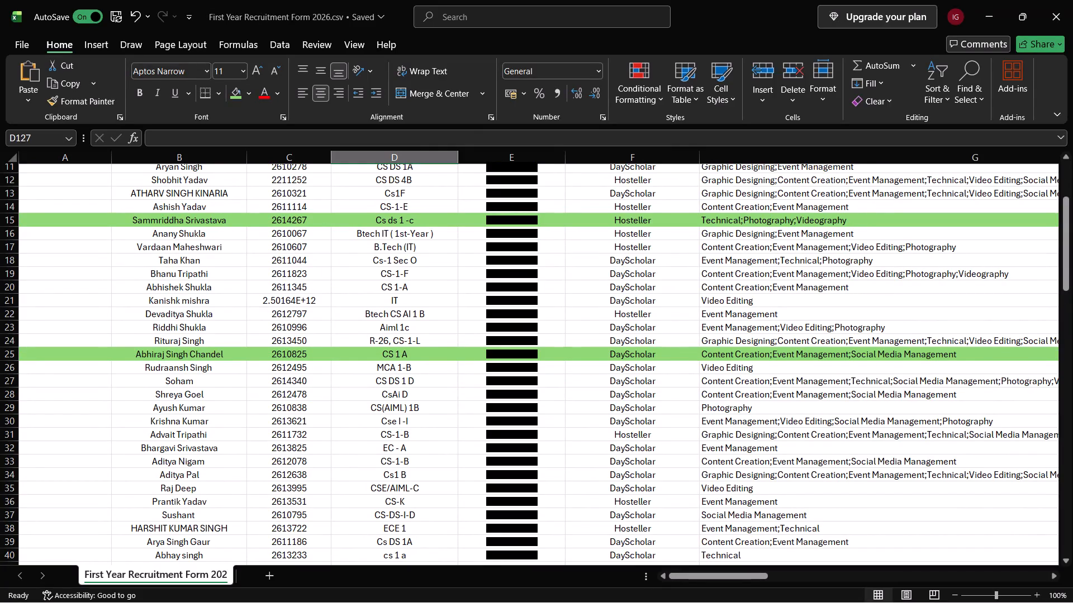
click(196, 422)
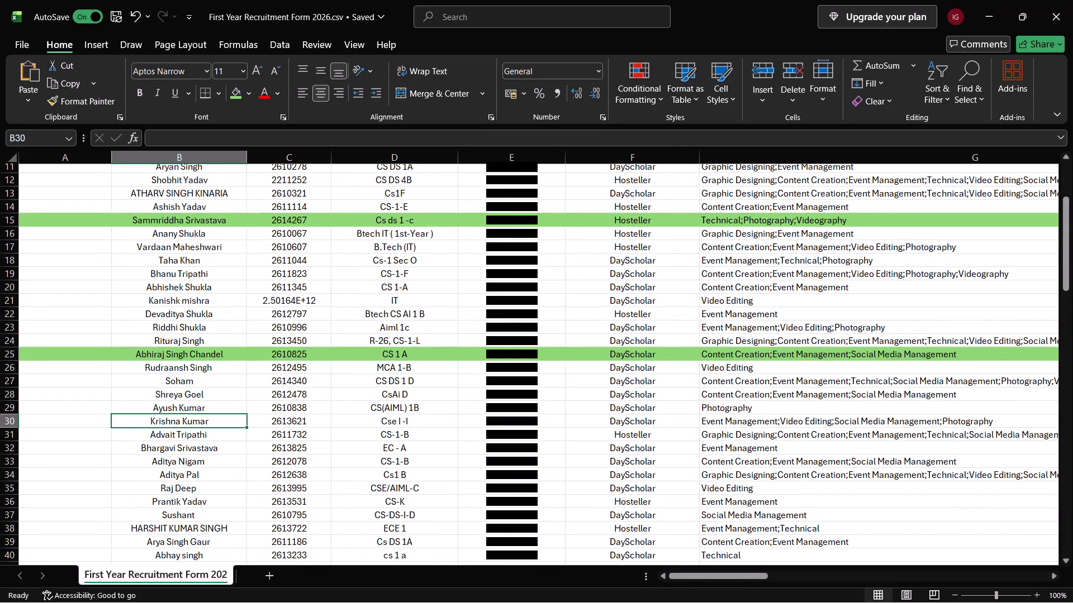
click(11, 421)
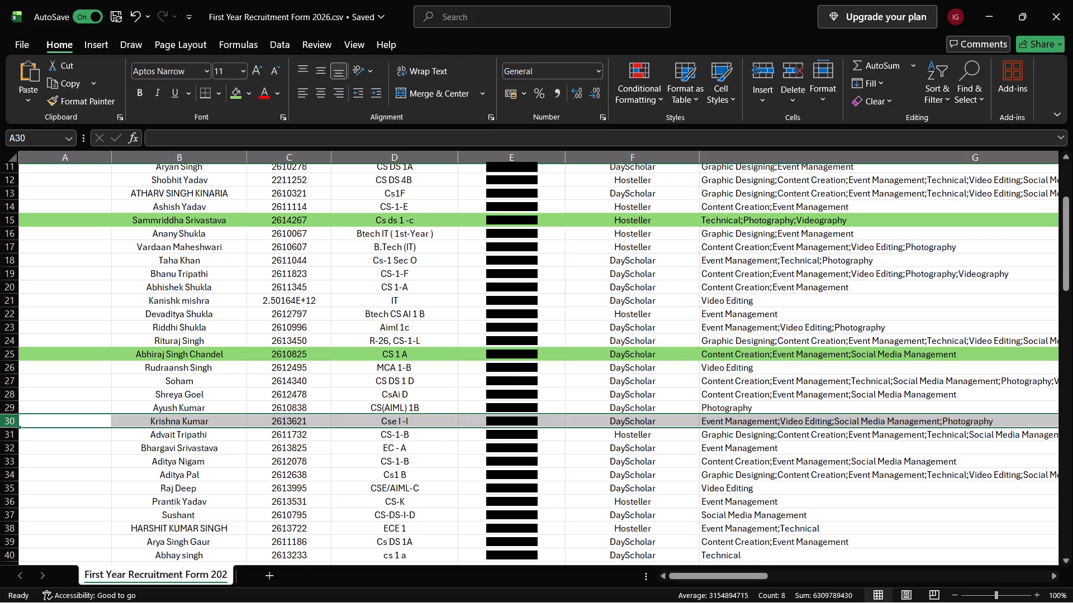
click(234, 90)
click(319, 362)
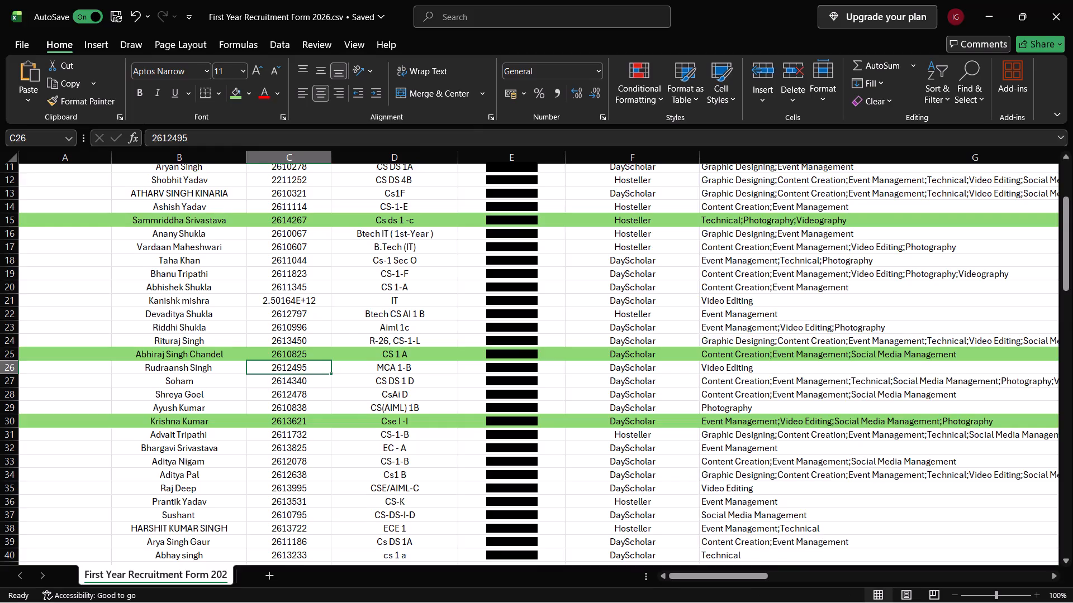
Highlight the whole row 94 of the applicant Akshat, section Cs-1-B, with the light green fill.
scroll(264, 391, down, 7)
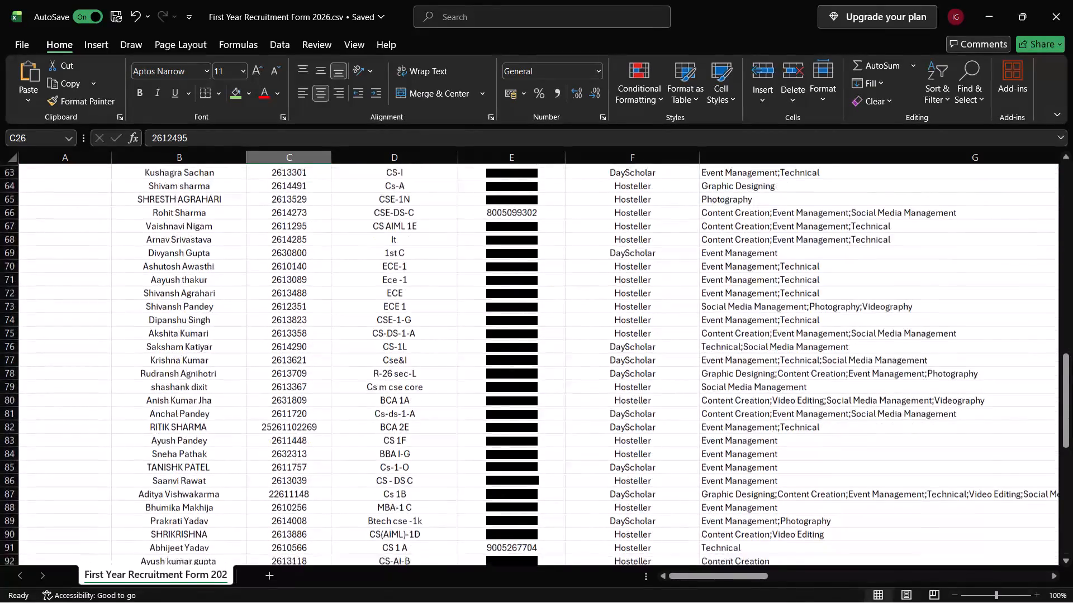
scroll(264, 391, down, 3)
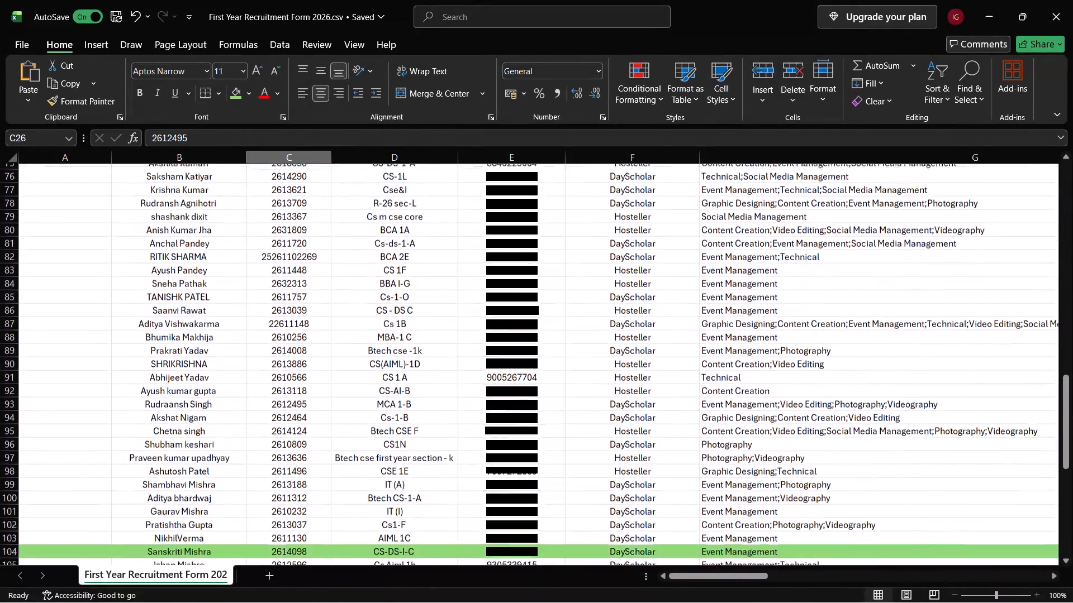
scroll(264, 391, down, 1)
scroll(264, 391, up, 1)
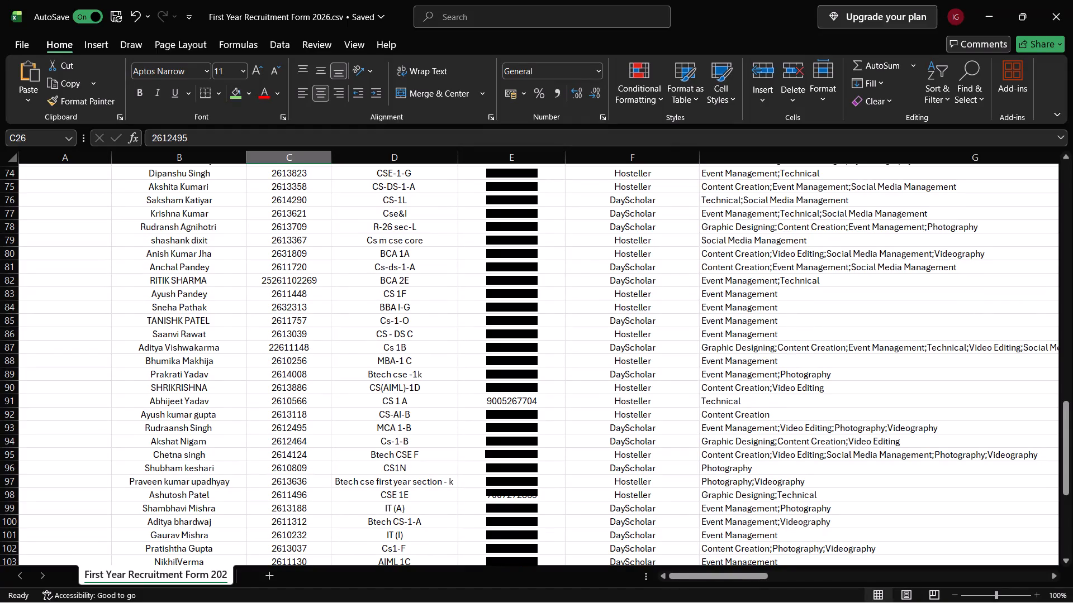
click(208, 443)
click(8, 441)
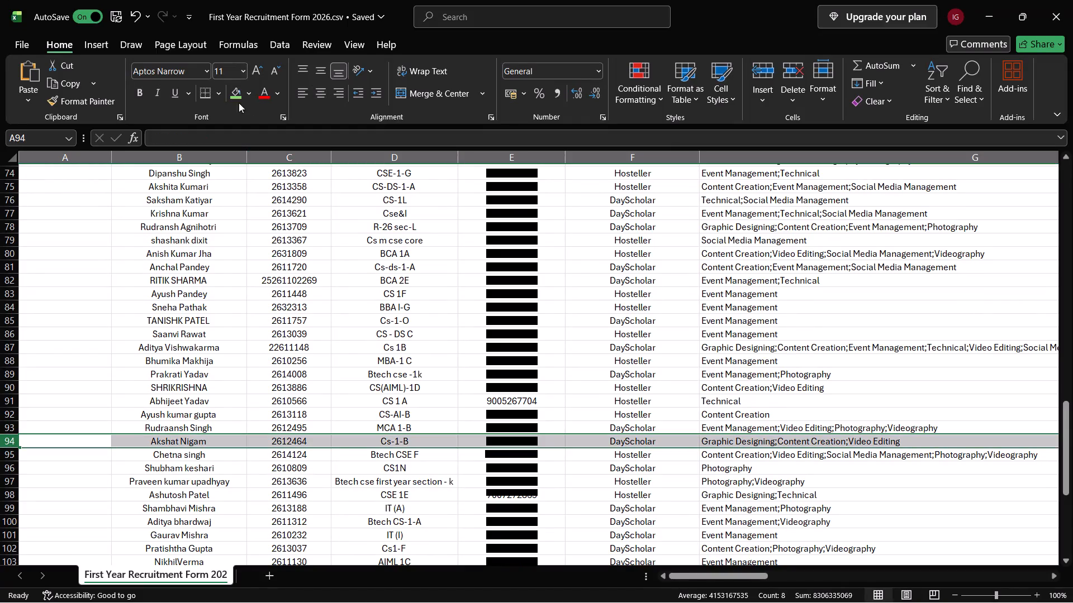
click(229, 88)
click(384, 411)
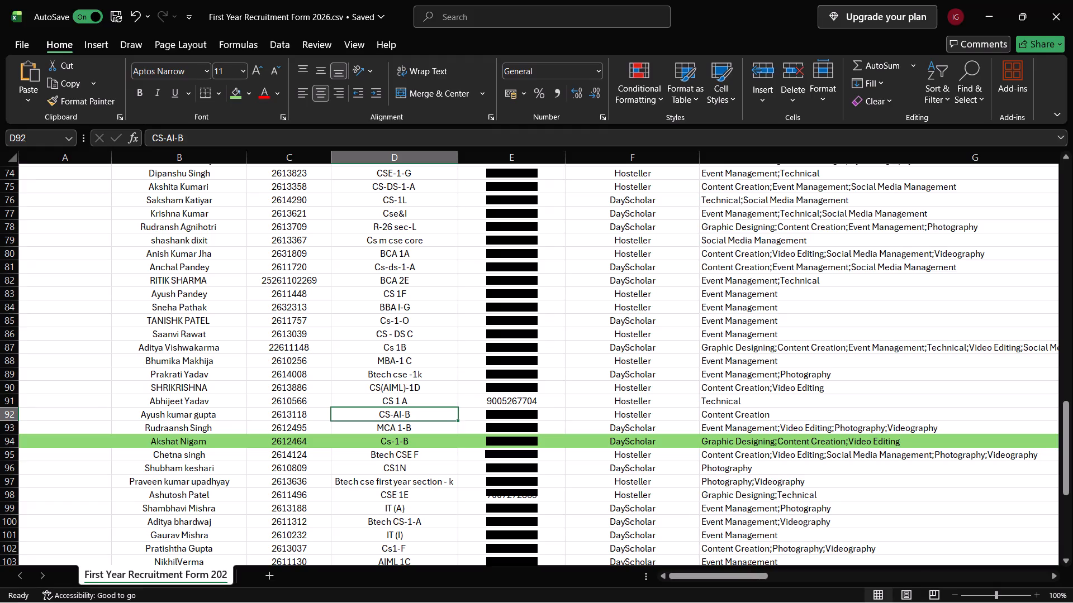
scroll(180, 506, up, 2)
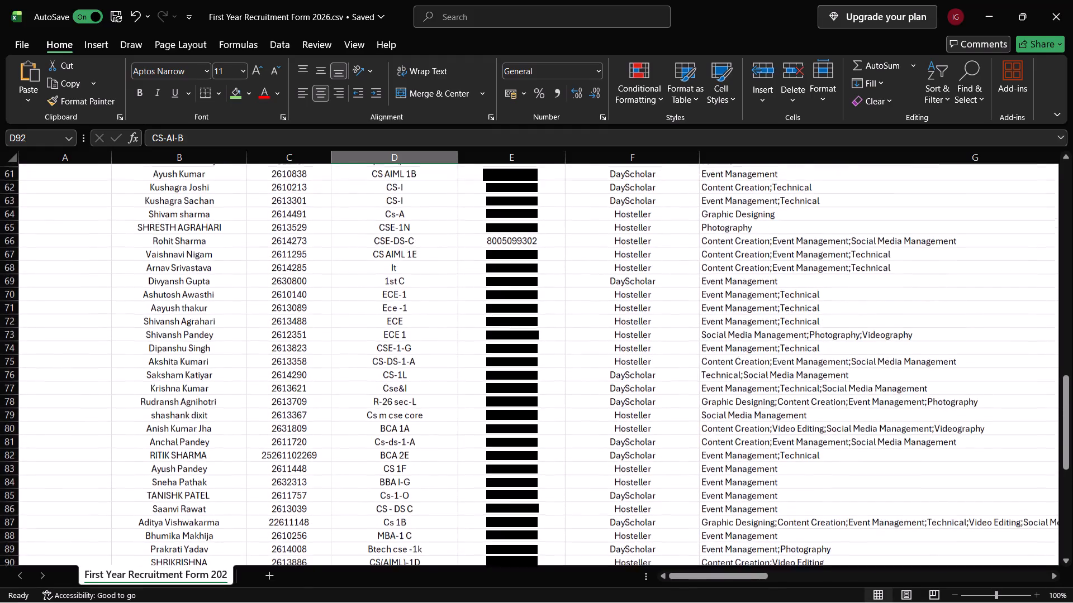
scroll(180, 506, up, 4)
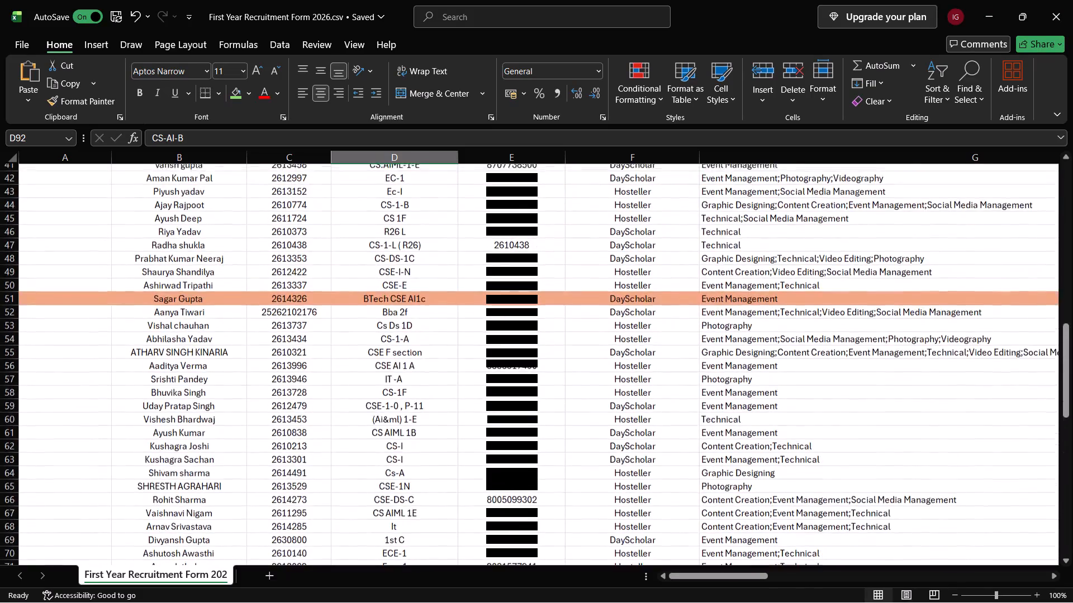
scroll(180, 506, up, 3)
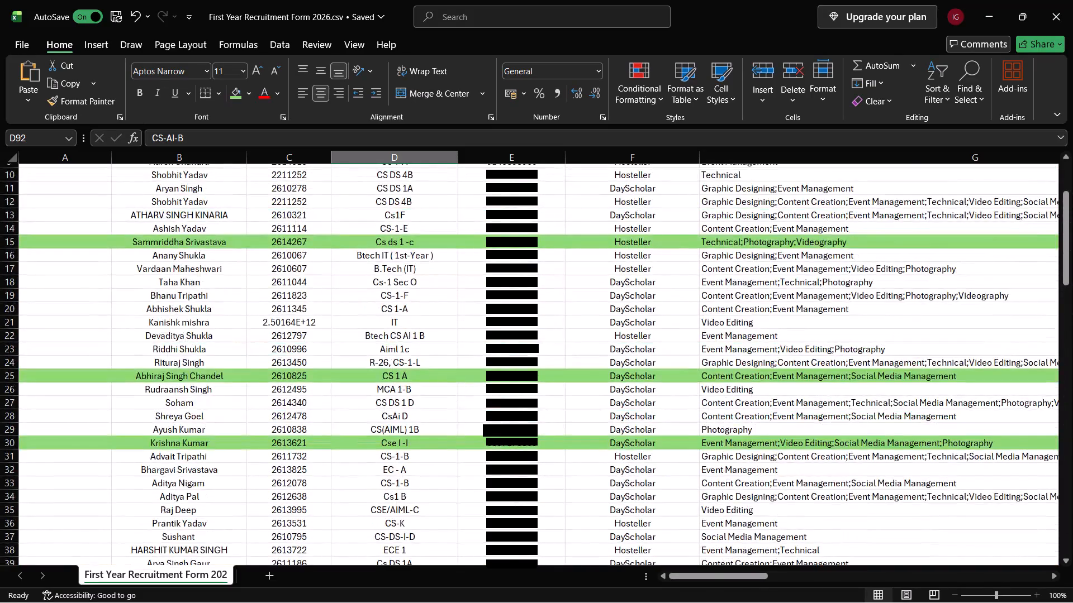
scroll(180, 506, up, 1)
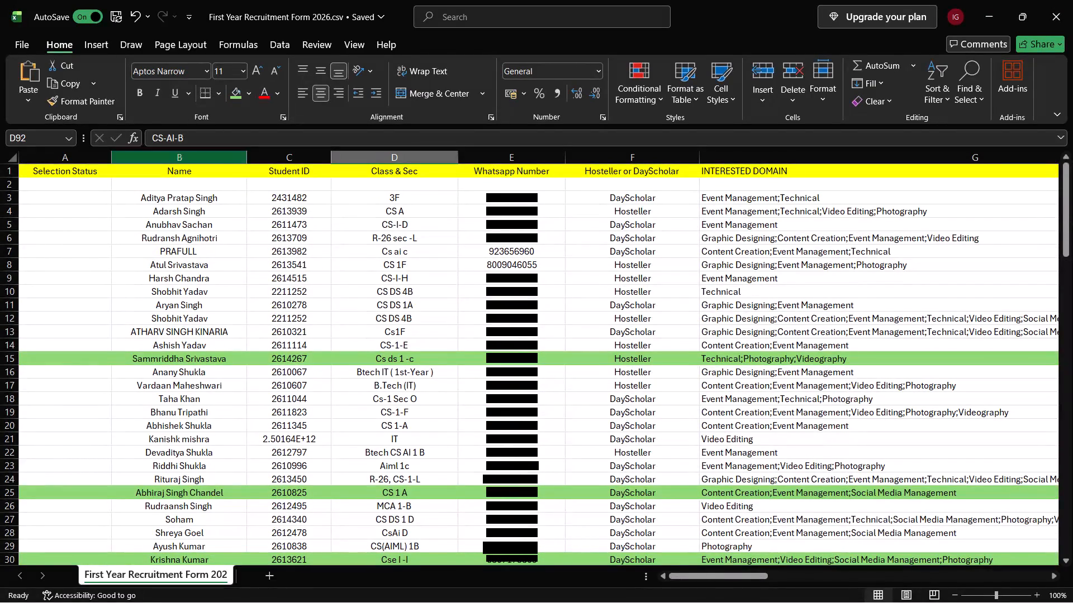
click(202, 453)
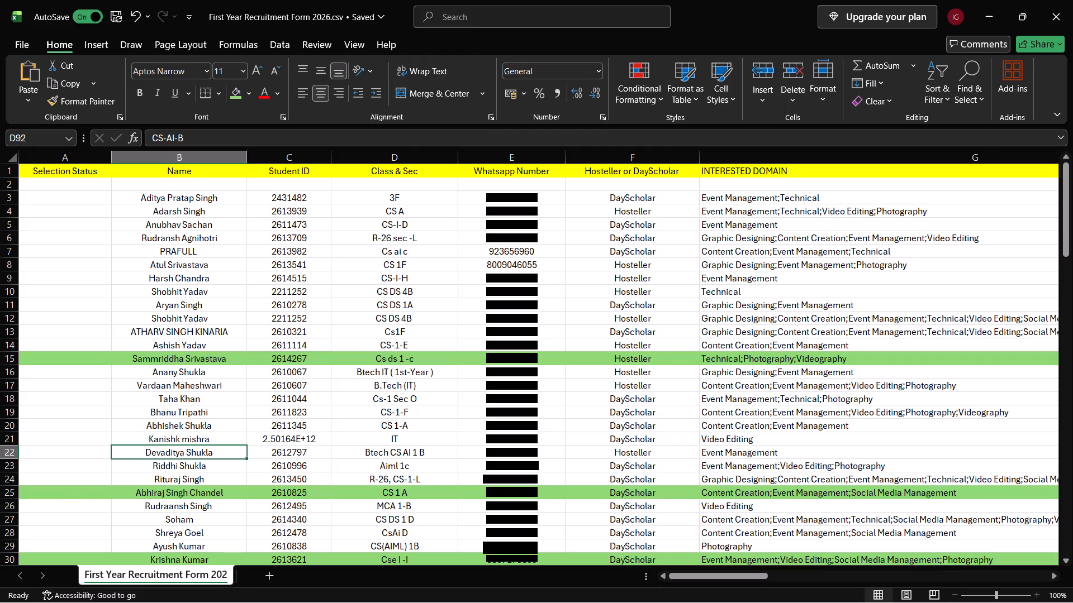
click(10, 454)
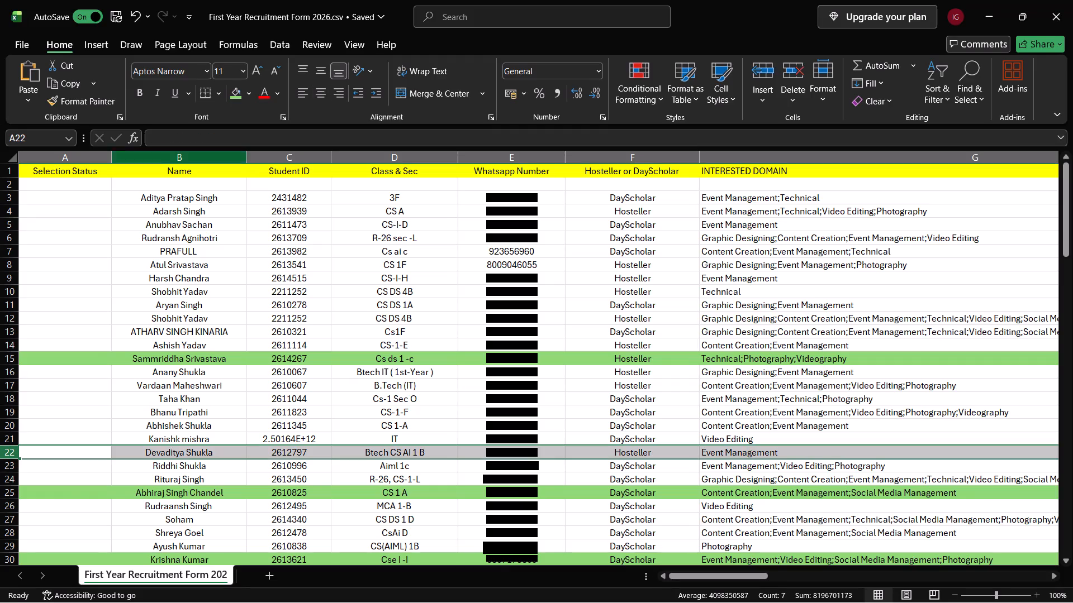
click(236, 97)
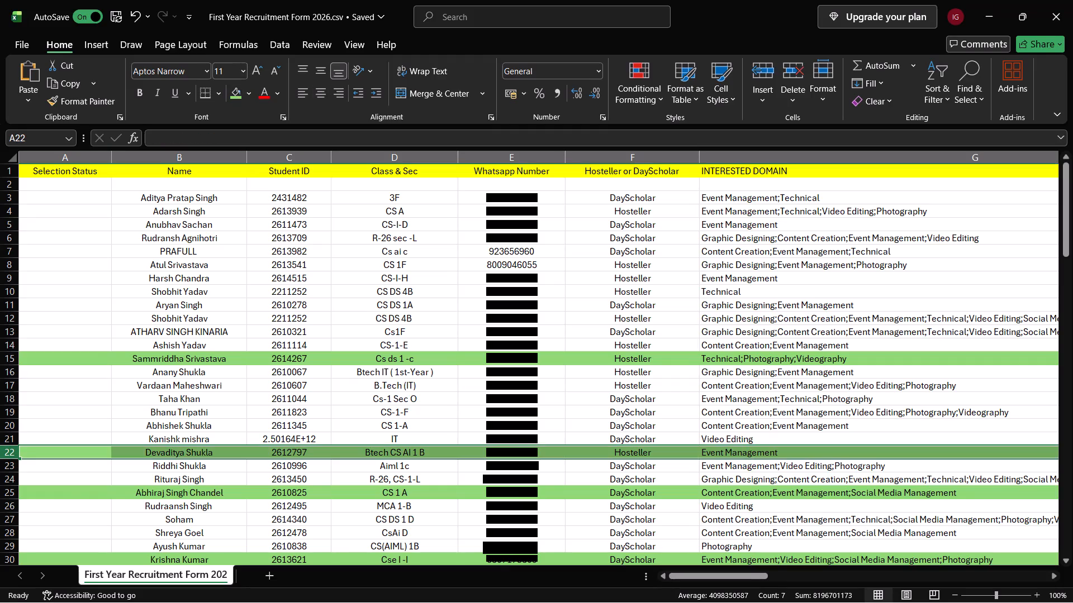
Go through the Name column from row 3 and highlight the whole row 34 of the applicant Aditya, section Cs1 B, with the light green fill.
click(241, 319)
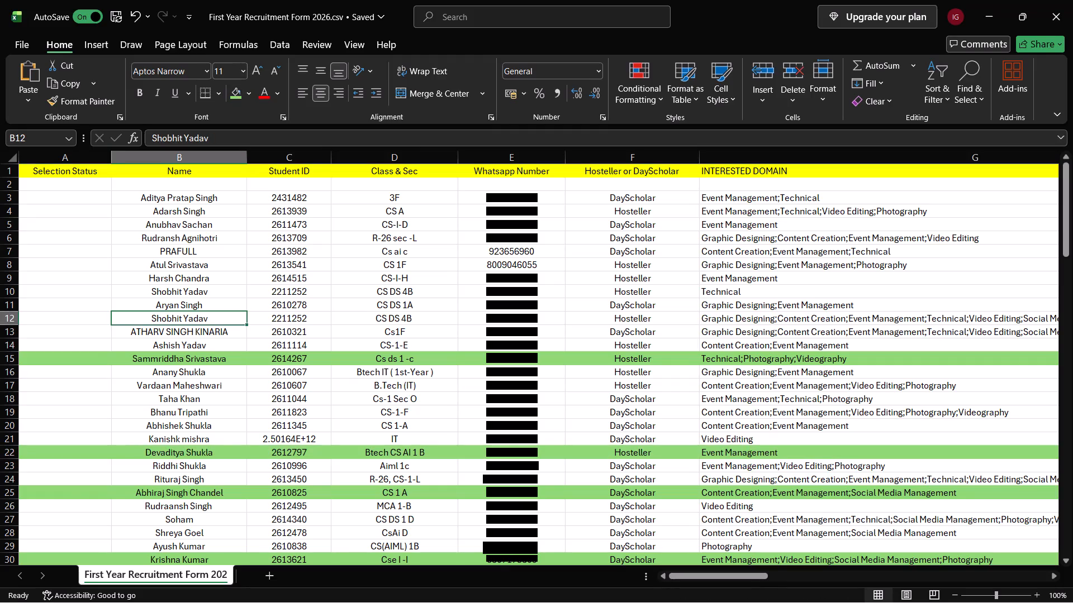
click(192, 202)
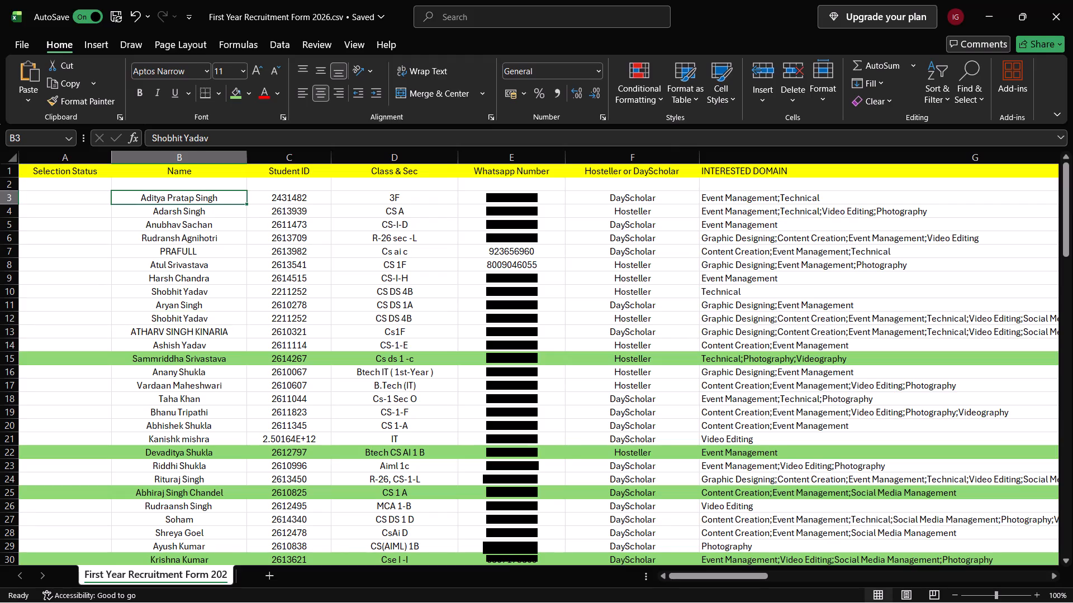
key(Down)
key(Down)
key(Down)
key(Down)
key(Down)
key(Down)
key(Down)
key(Down)
key(Down)
key(Down)
key(Down)
key(Down)
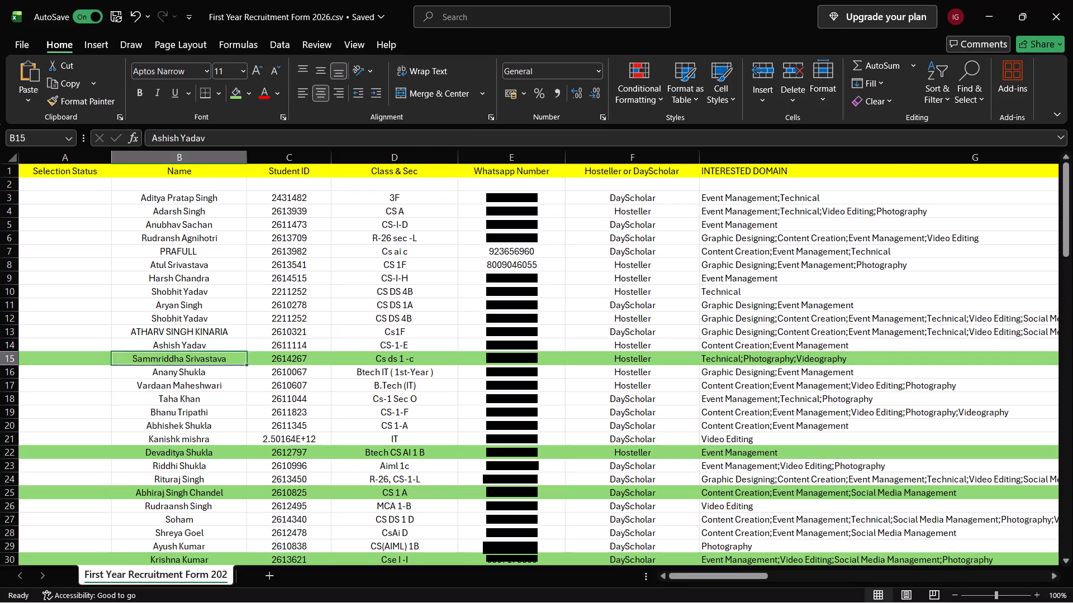
key(Down)
key(Down)
key(Down)
key(Down)
key(Down)
key(Down)
key(Down)
key(Down)
key(Down)
key(Down)
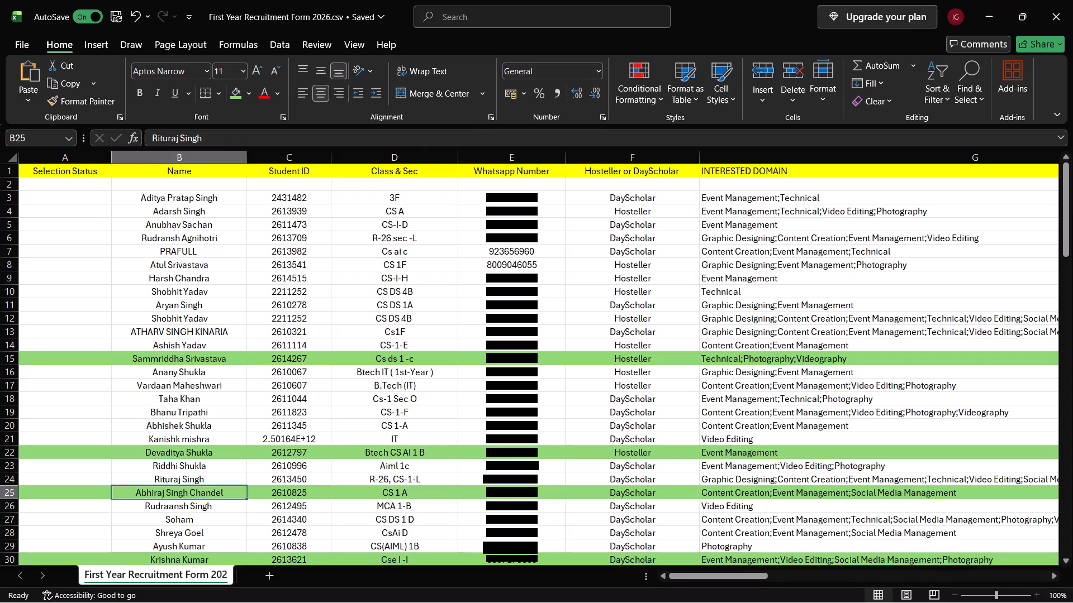
key(Down)
key(Down)
key(Down)
key(Down)
key(Down)
key(Down)
key(Down)
key(Down)
key(Down)
key(Down)
key(Down)
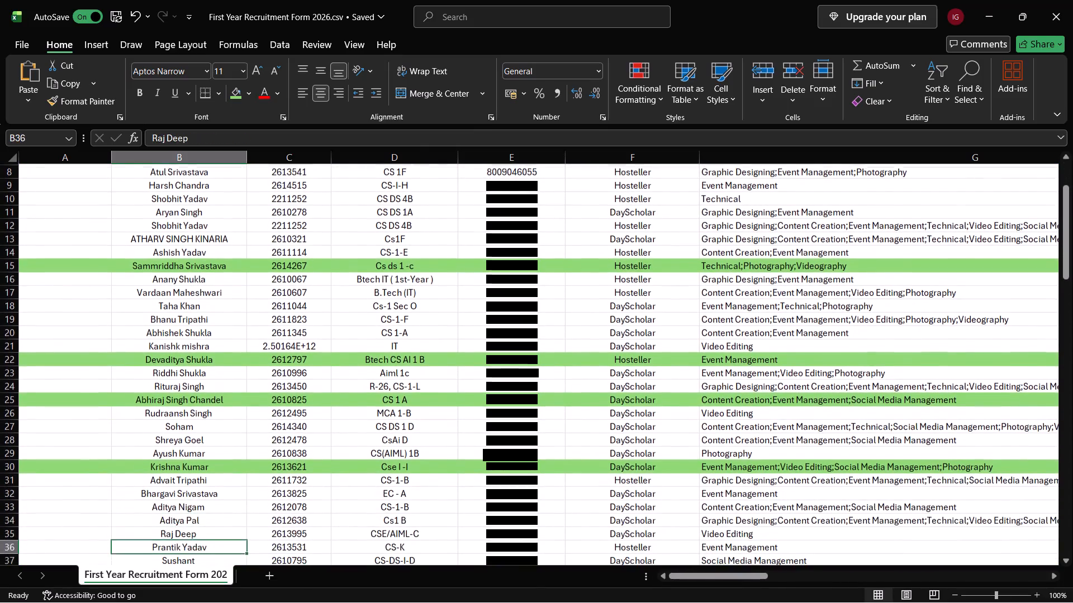
key(Up)
key(Up)
key(Left)
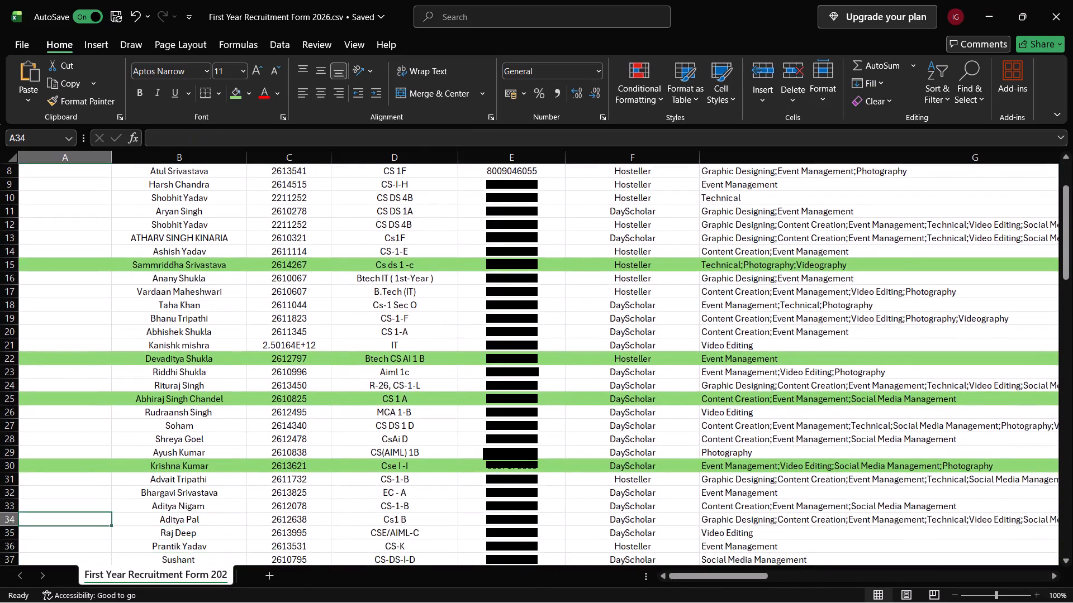
click(10, 517)
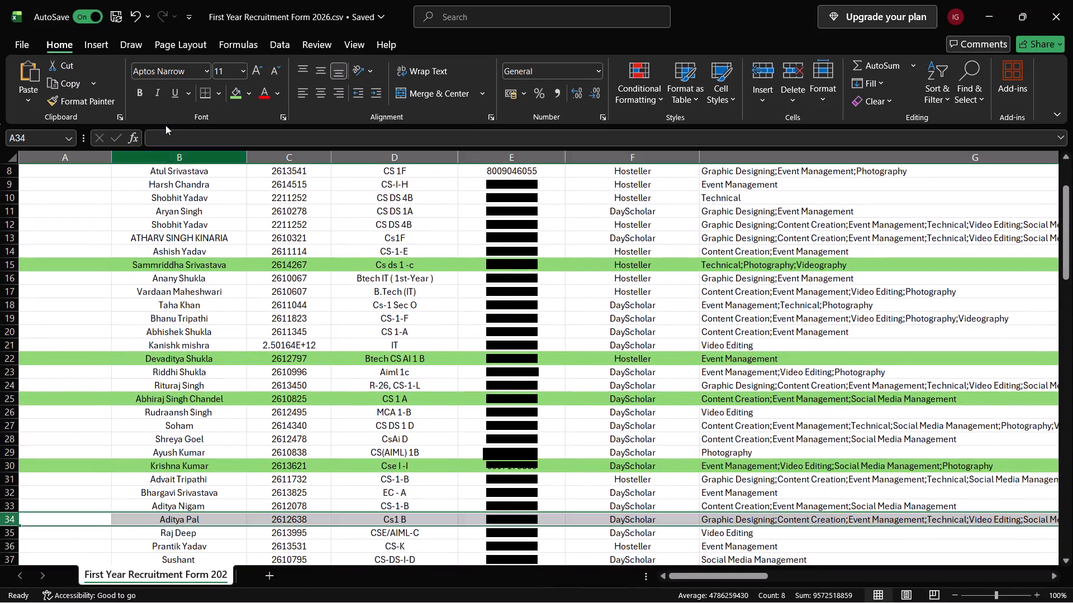
click(232, 90)
Look through the remaining applicants in the Name column from row 36 down to the end of the list.
scroll(254, 363, down, 3)
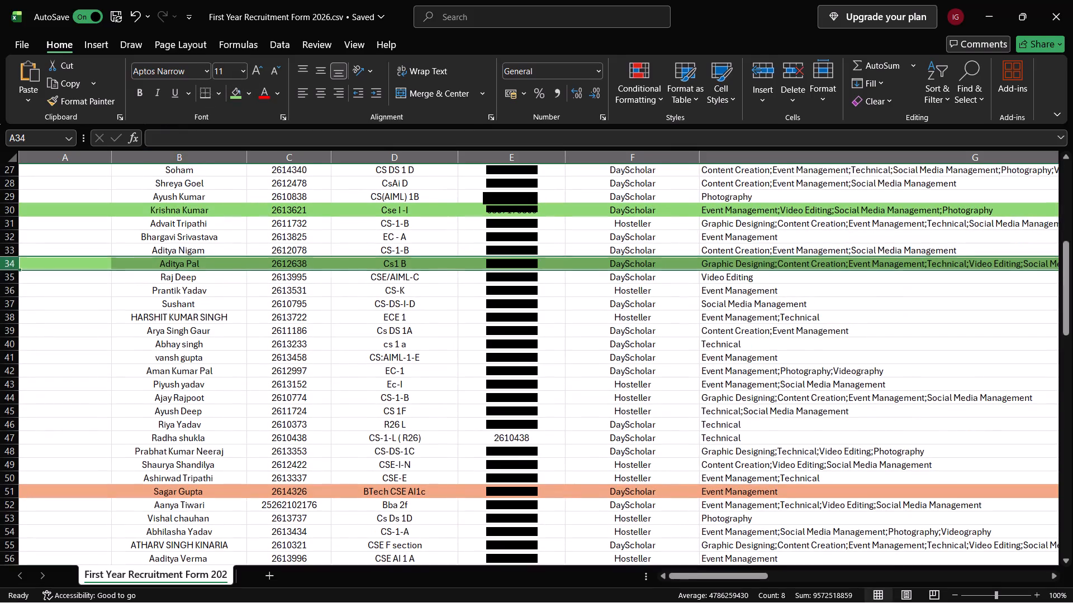
click(254, 363)
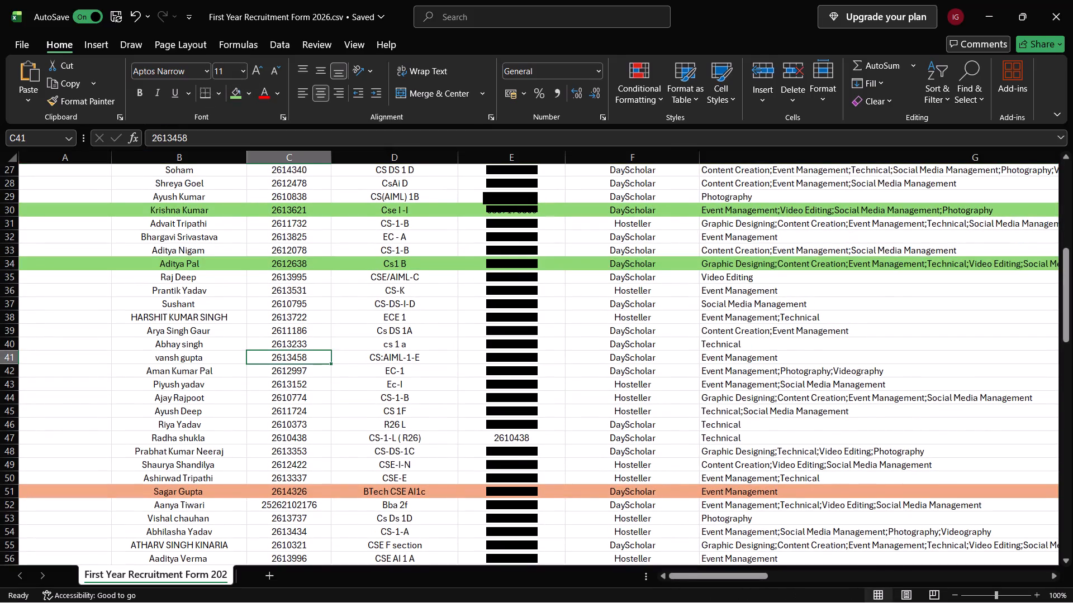
click(166, 284)
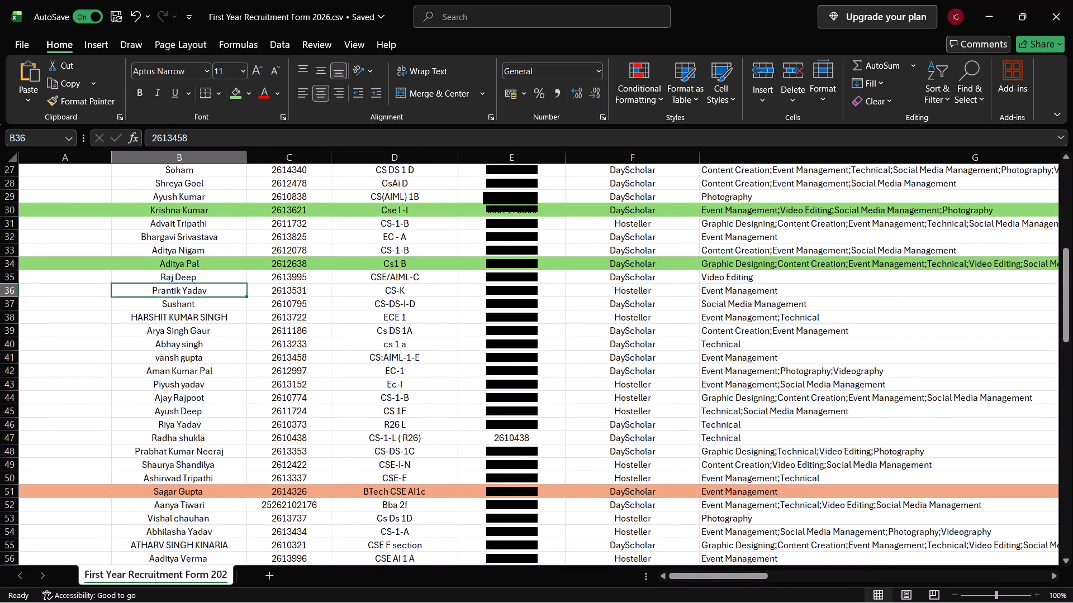
key(Down)
key(Down)
key(Down)
key(Down)
key(Down)
key(Down)
key(Down)
key(Down)
key(Down)
key(Down)
key(Down)
key(Down)
key(Down)
key(Down)
key(Down)
key(Down)
key(Down)
key(Down)
key(Down)
key(Down)
key(Down)
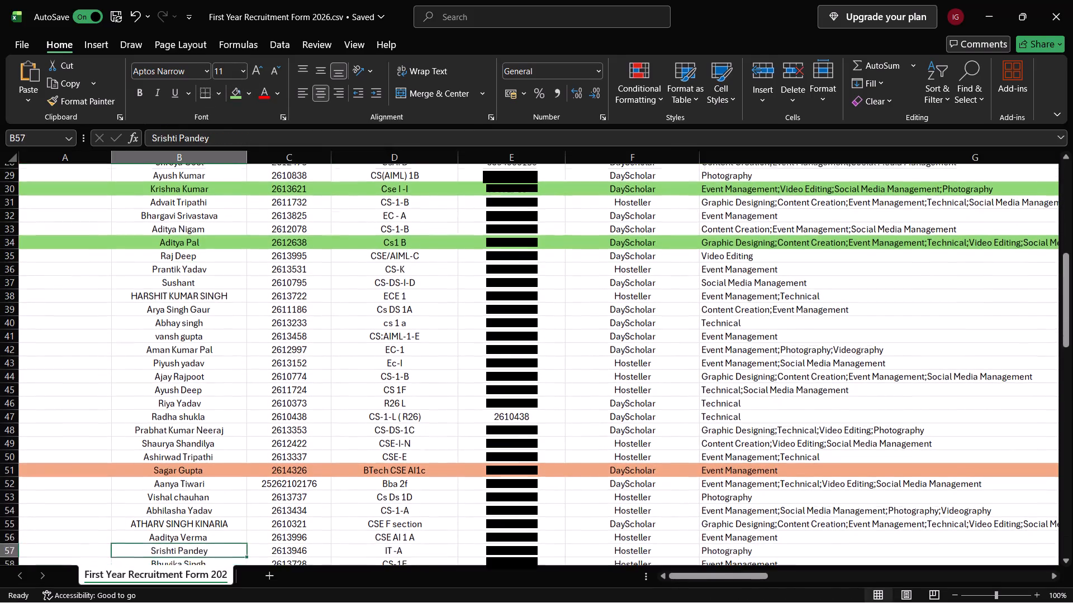
key(Down)
key(Down)
key(Down)
key(Down)
key(Down)
key(Down)
key(Down)
key(Down)
key(Down)
key(Down)
key(Down)
key(Down)
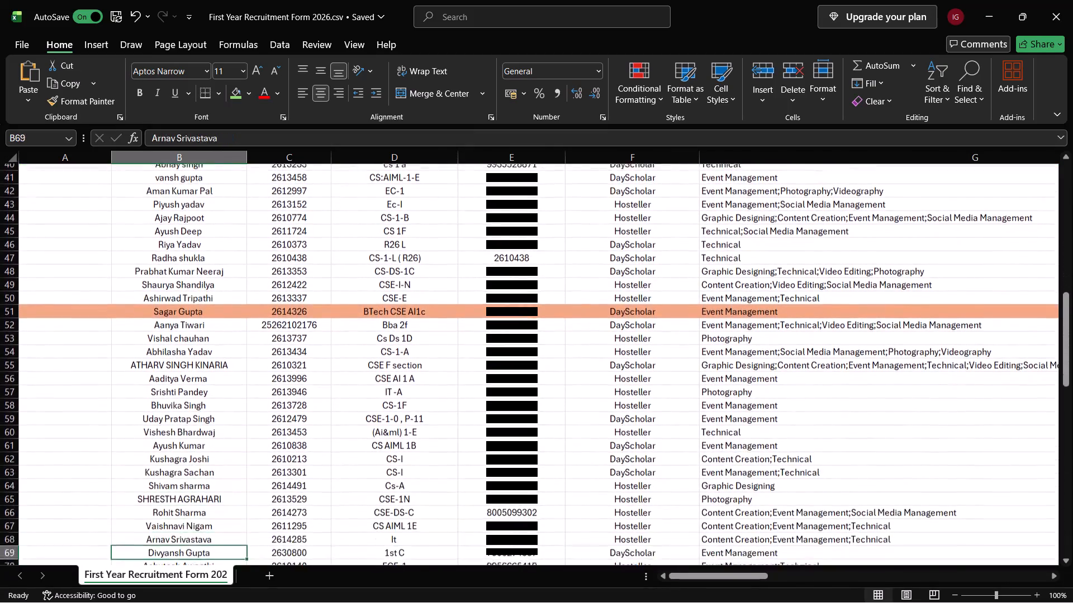
key(Down)
key(Down)
key(Down)
key(Down)
key(Down)
key(Down)
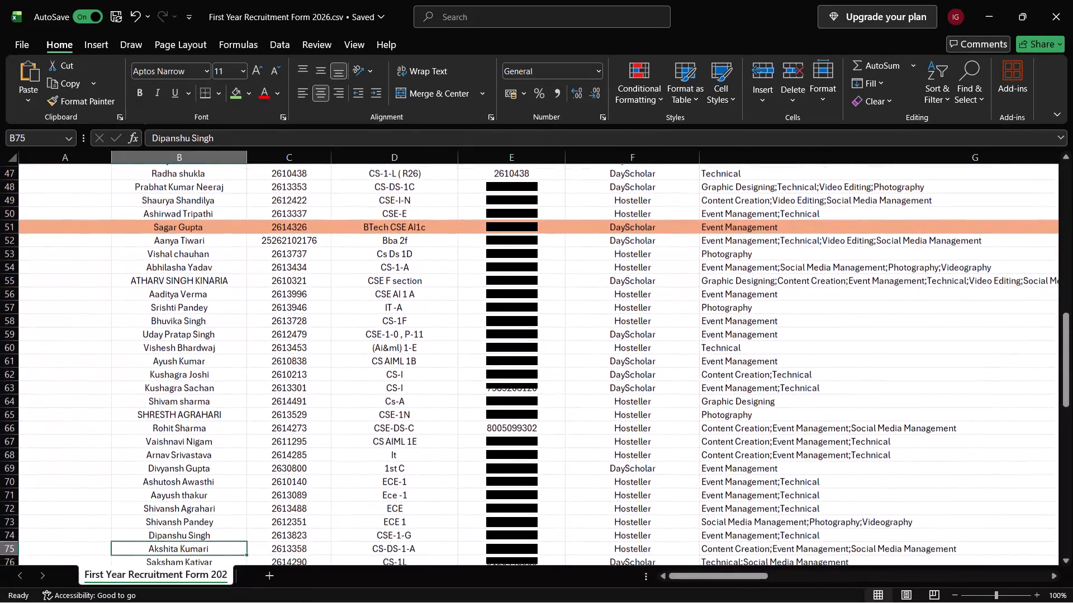
key(Down)
key(Down)
key(Down)
key(Down)
key(Down)
key(Down)
key(Down)
key(Down)
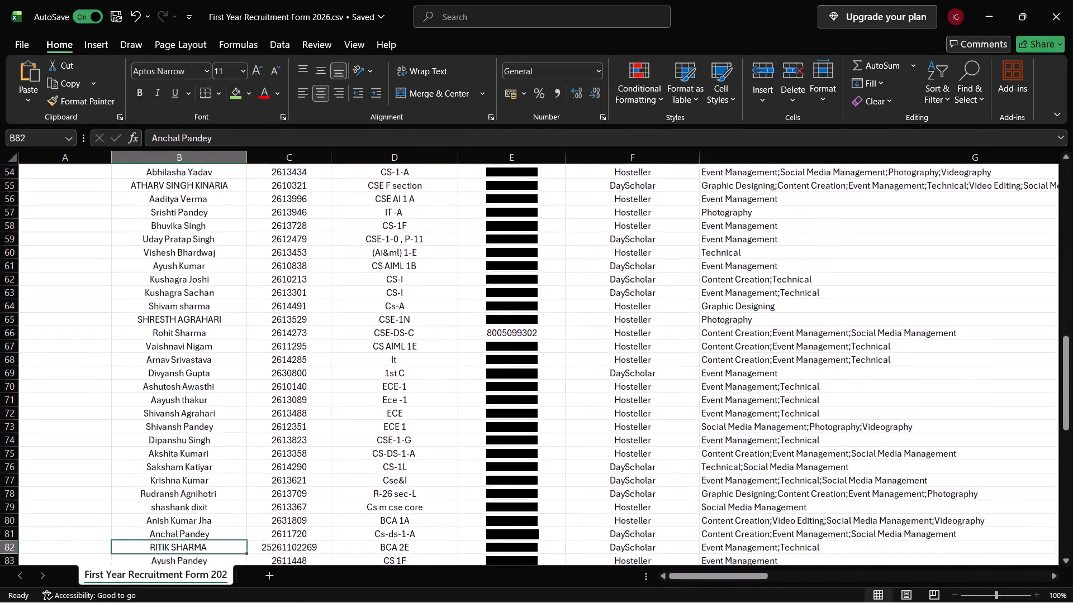
key(Down)
key(Down)
key(Down)
key(Down)
key(Down)
key(Down)
key(Down)
key(Down)
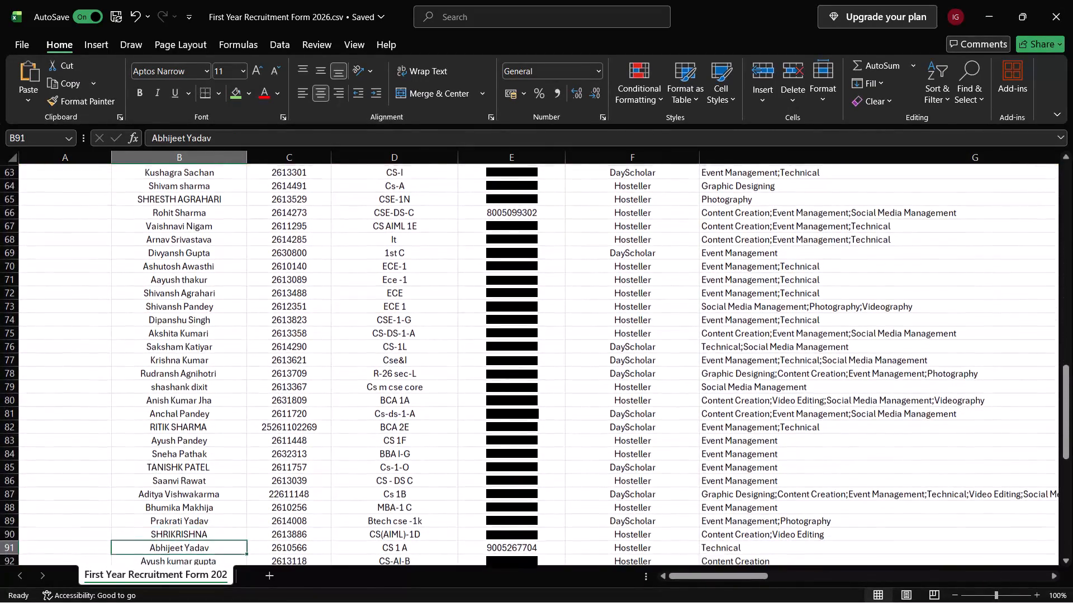
key(Down)
key(Down)
key(Down)
key(Down)
key(Down)
key(Down)
key(Down)
key(Down)
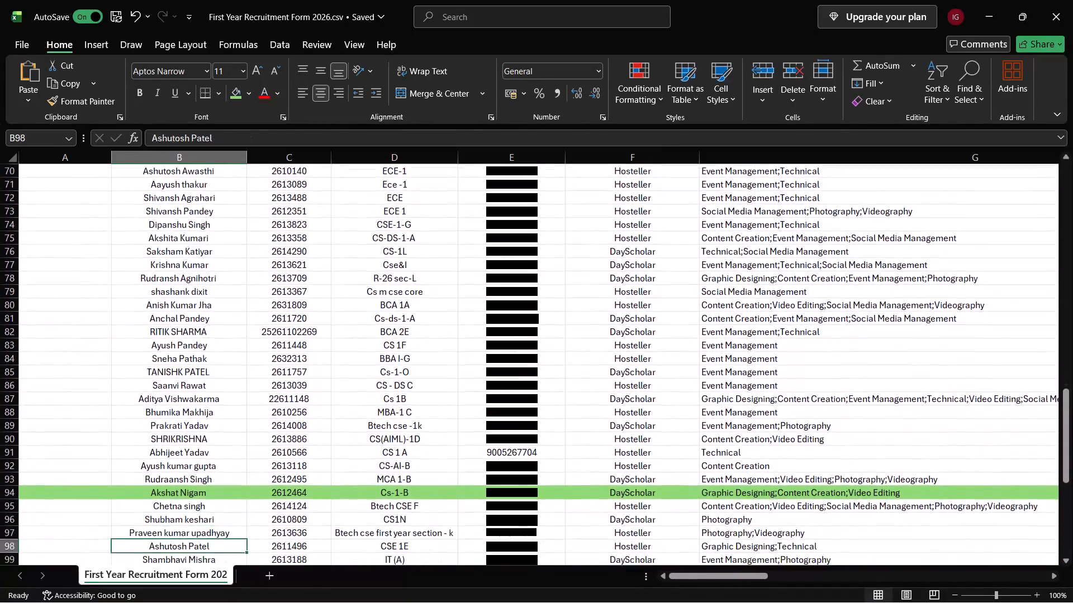
key(Down)
key(Down)
key(Down)
key(Down)
key(Down)
key(Down)
key(Down)
key(Down)
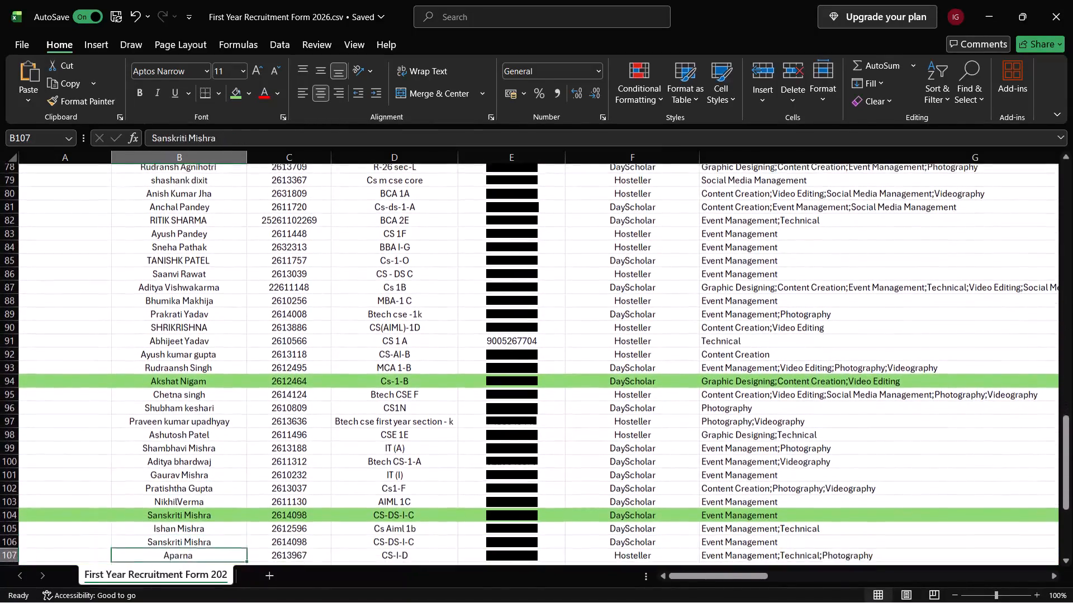
key(Down)
key(Down)
key(Down)
Recheck the applicant names in the last rows of the list, from row 99 to row 108.
key(Up)
key(Up)
key(Up)
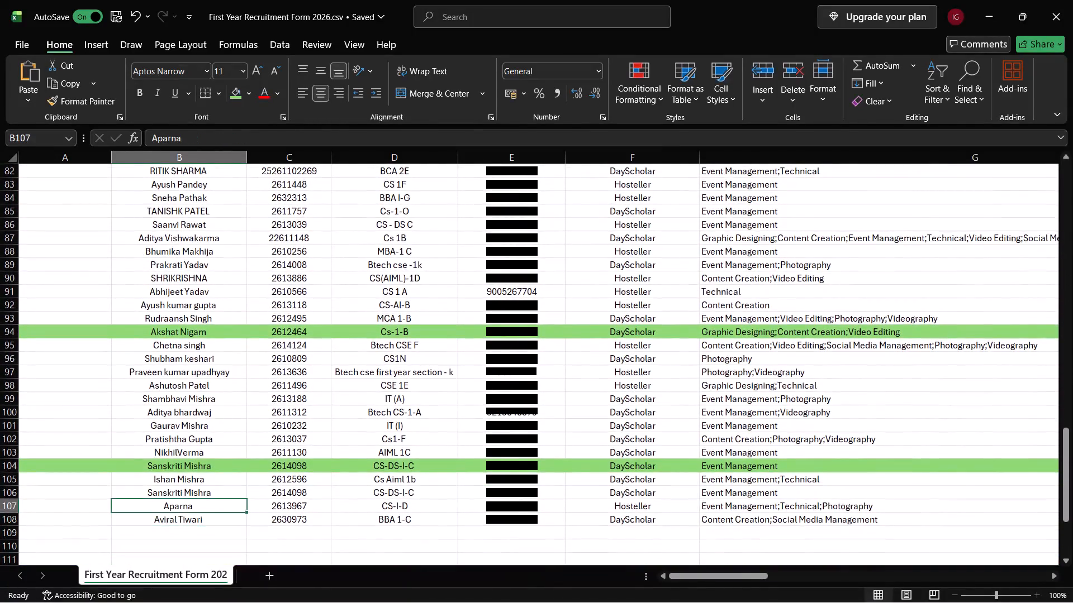
key(Up)
key(Up)
key(Up)
key(Up)
key(Up)
key(Up)
key(Up)
key(Up)
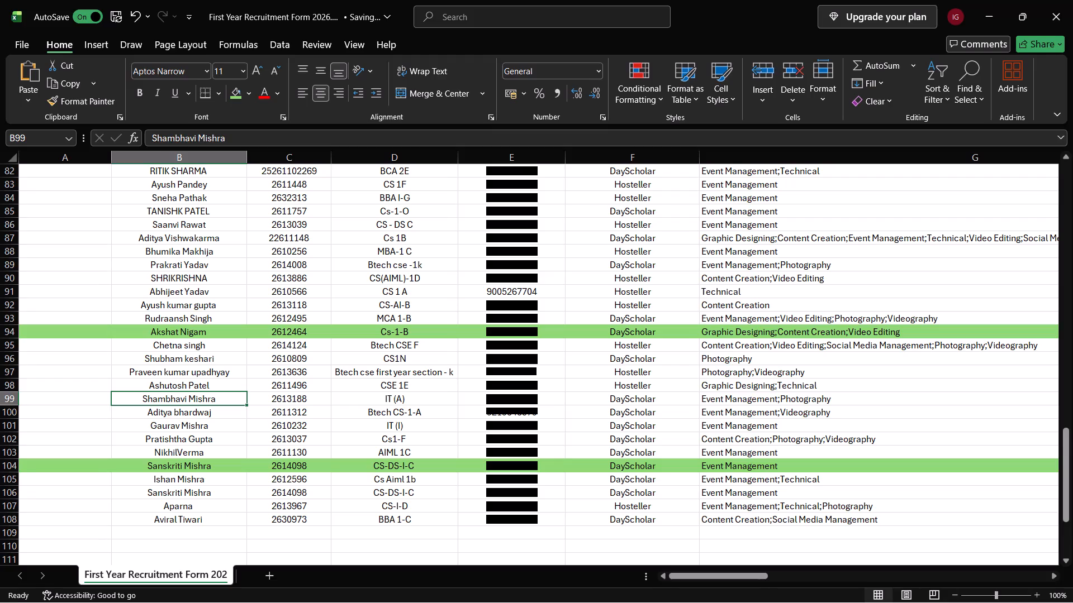
key(Down)
key(Down)
key(Down)
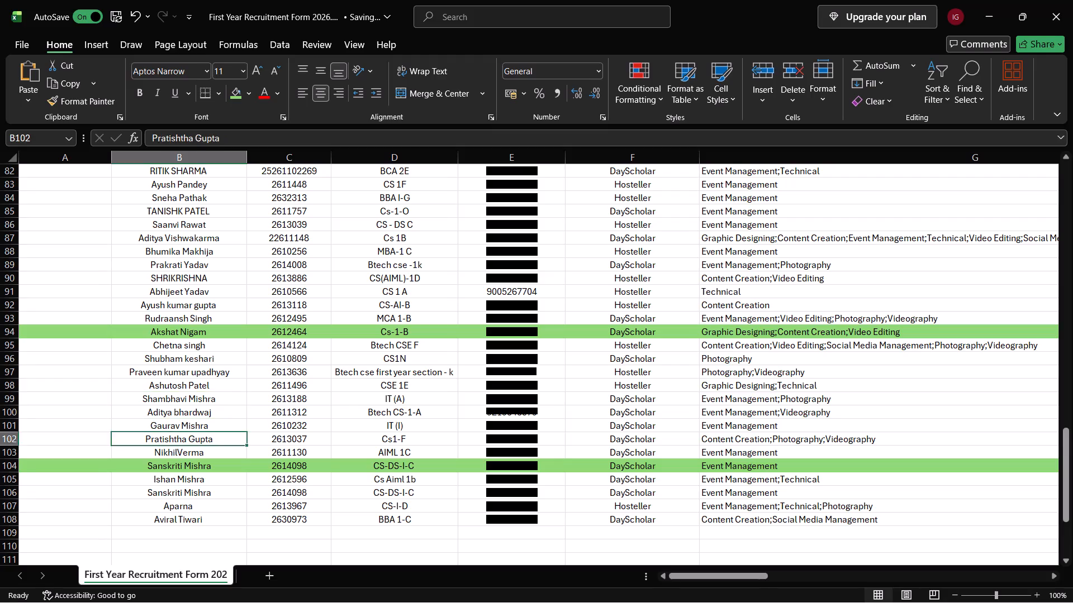
key(Down)
key(Down)
key(Down)
key(Down)
key(Down)
key(Down)
key(Up)
key(Up)
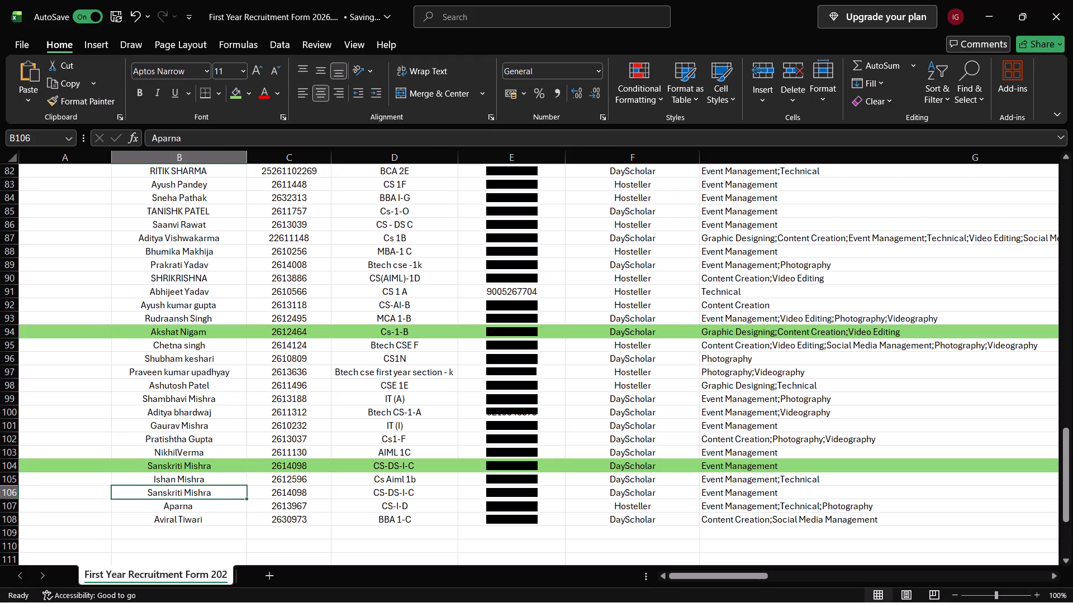
Look back up through the applicant names in the Name column, from row 106 to row 81.
key(Up)
key(Up)
key(Up)
key(Up)
key(Up)
key(Up)
key(Up)
key(Up)
key(Up)
key(Up)
key(Up)
key(Up)
key(Up)
key(Up)
key(Up)
key(Up)
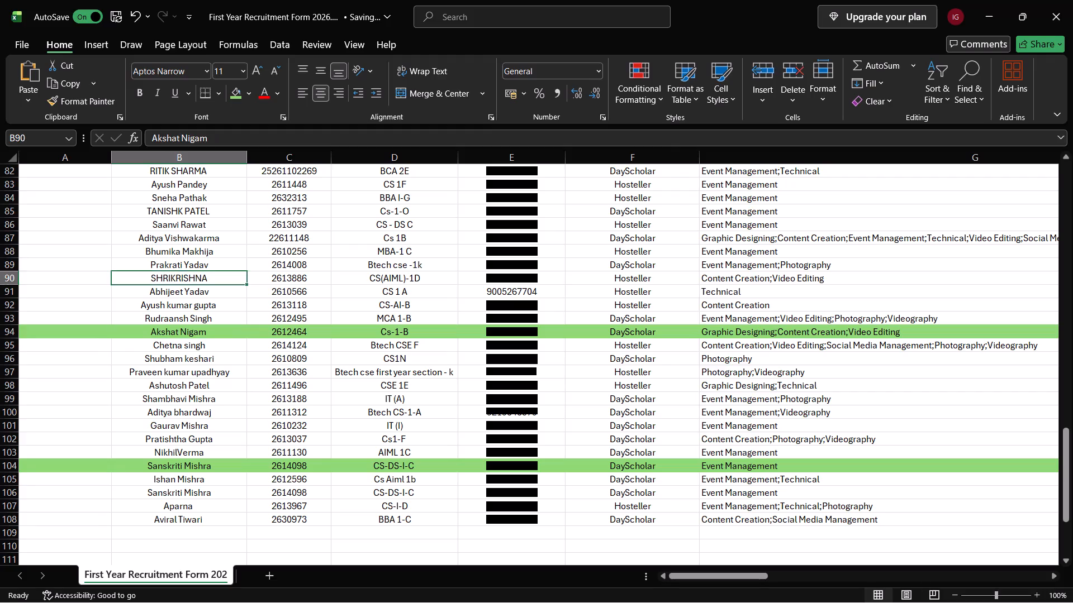
key(Up)
key(Up)
key(Up)
key(Up)
key(Up)
key(Up)
key(Up)
key(Up)
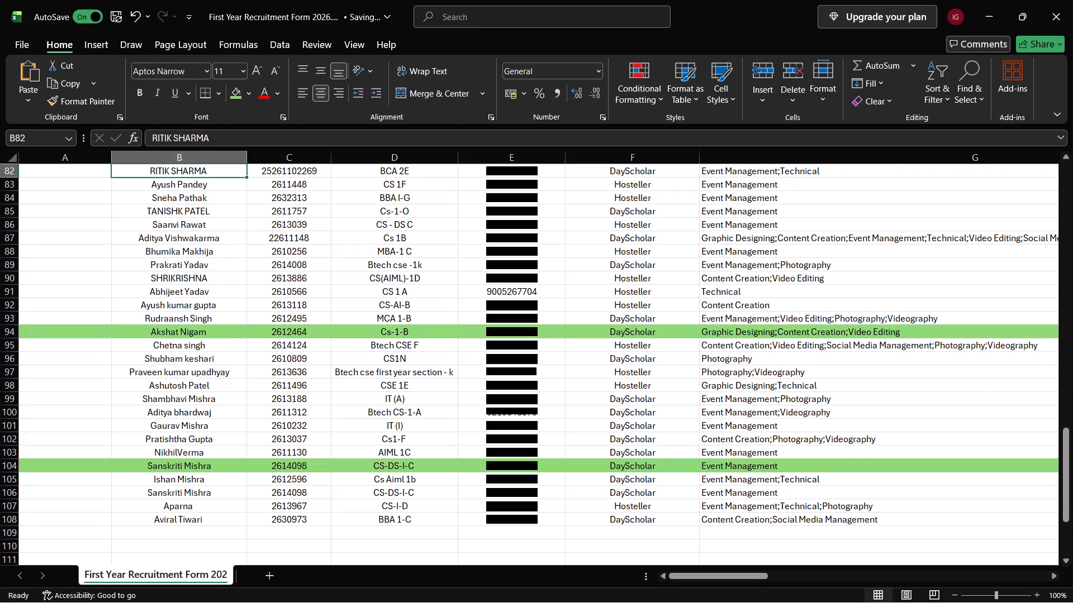
key(Up)
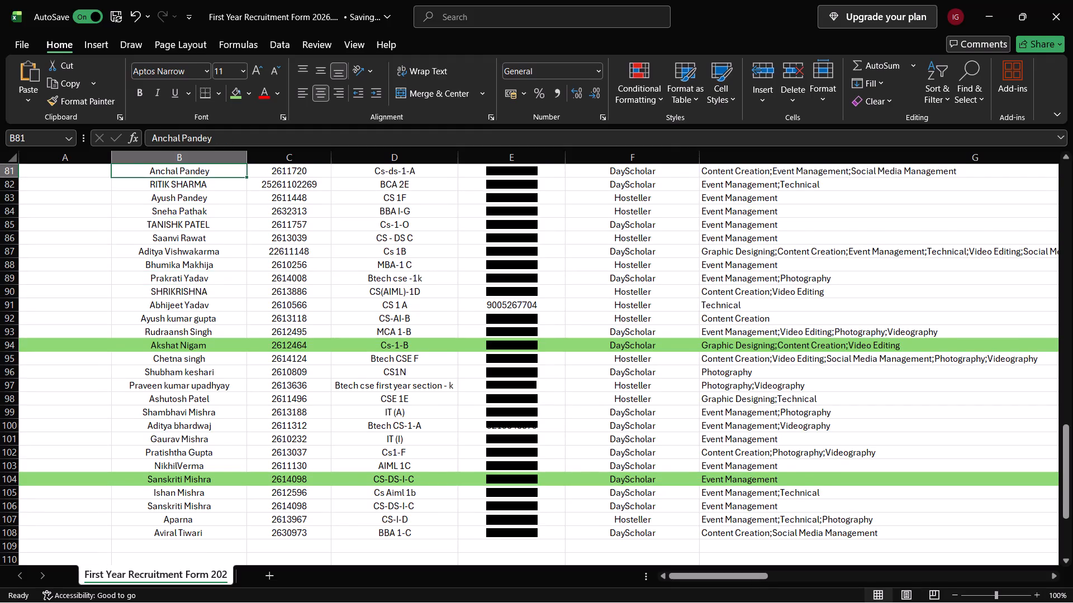
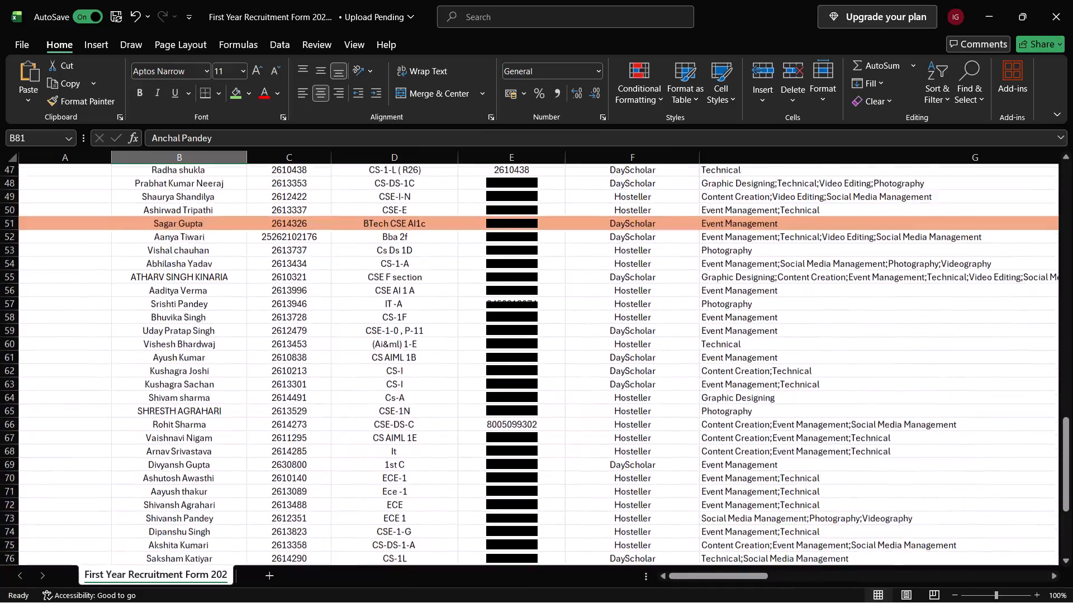
Look over the applicant rows again, from the upper part of the list down to its end at row 120.
scroll(460, 520, up, 3)
scroll(460, 520, down, 2)
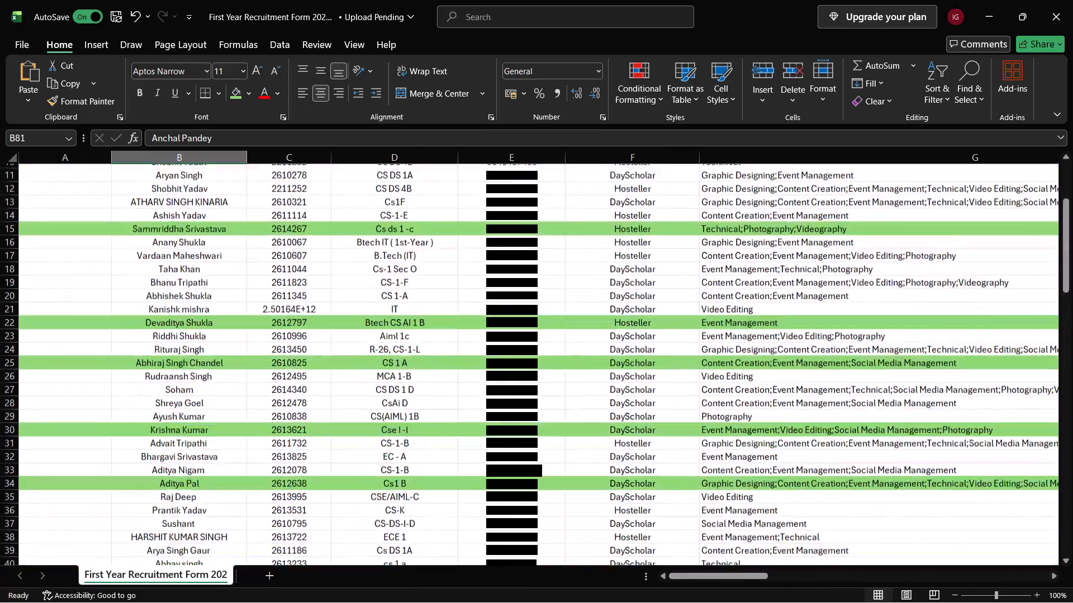
scroll(460, 520, down, 11)
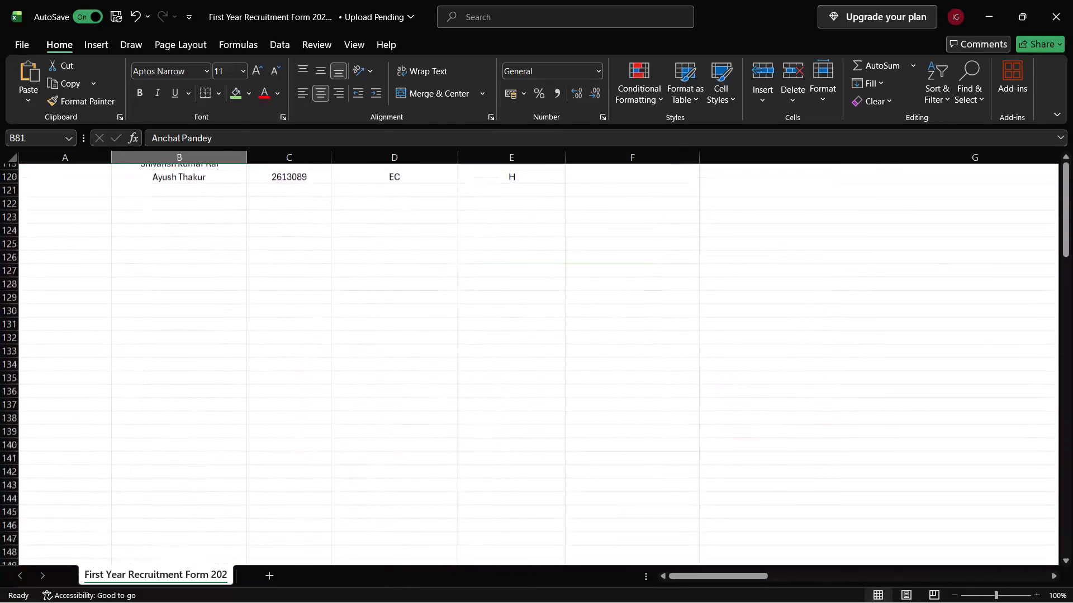